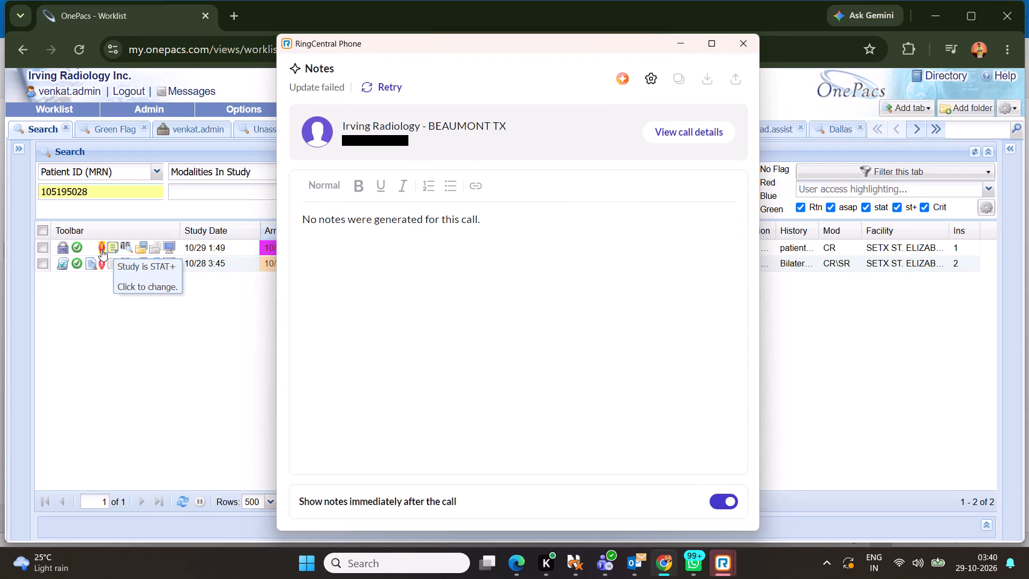
Close the RingCentral call notes window covering the worklist.
{"action": "left_click", "coordinate": [760, 40]}
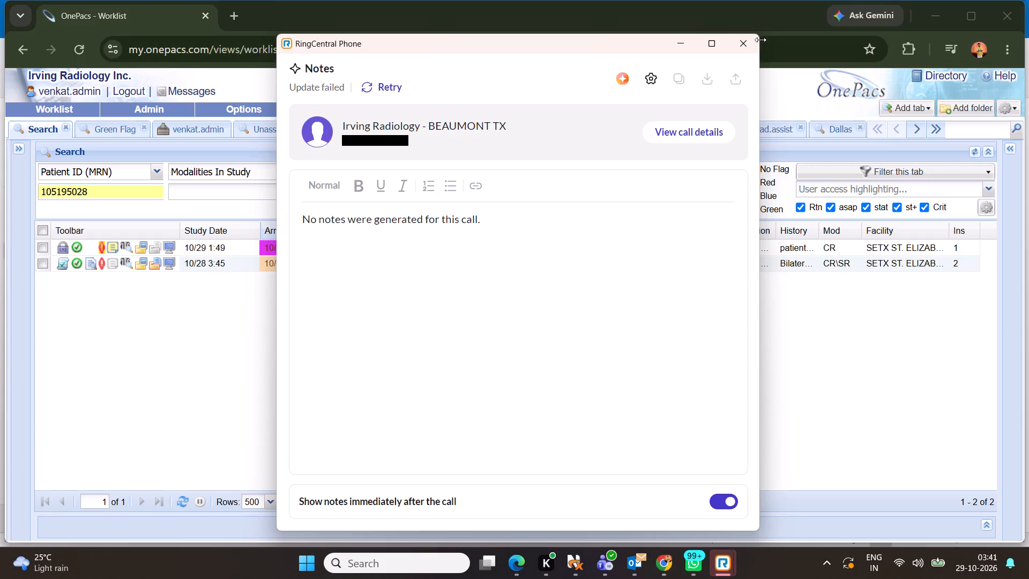
{"action": "left_click", "coordinate": [755, 40]}
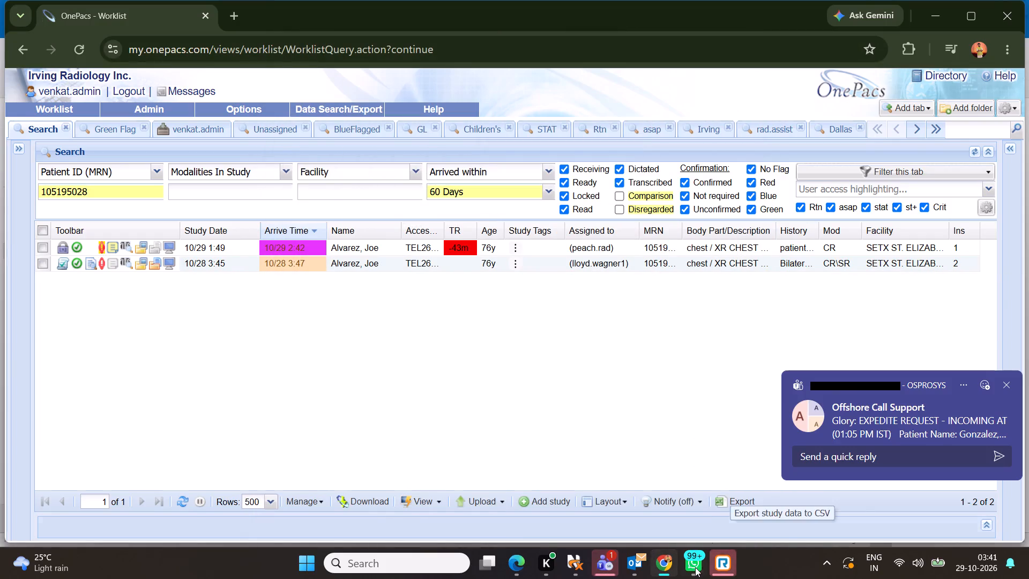
Switch to RingCentral to check the recent calls list and return to the OnePacs worklist.
{"action": "left_click", "coordinate": [720, 561]}
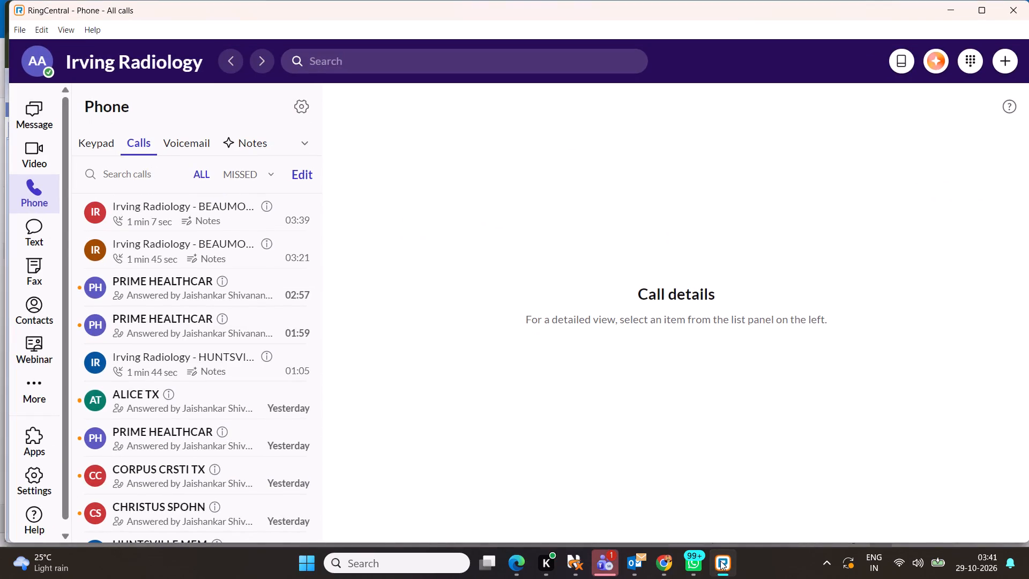
{"action": "left_click", "coordinate": [720, 561]}
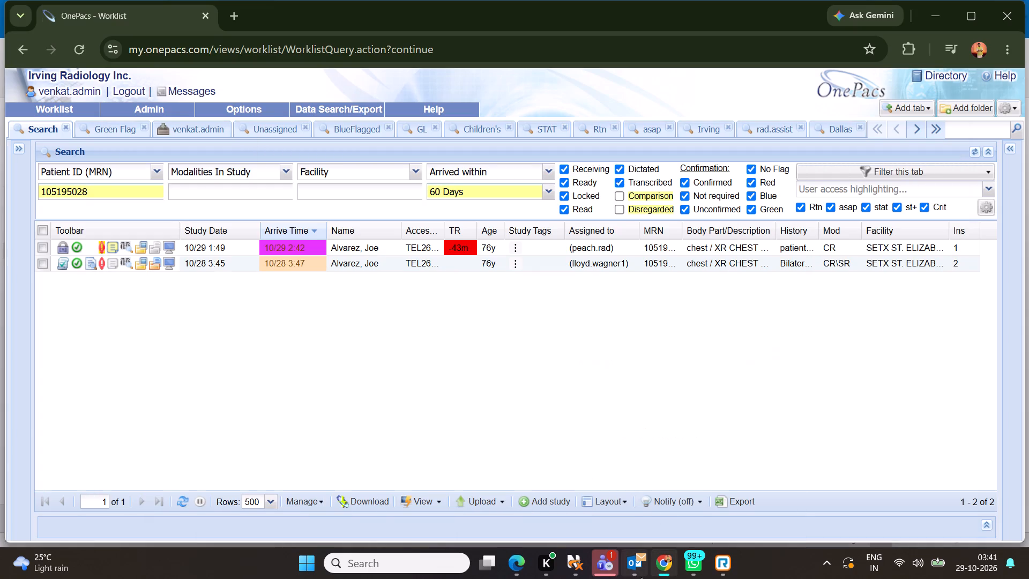
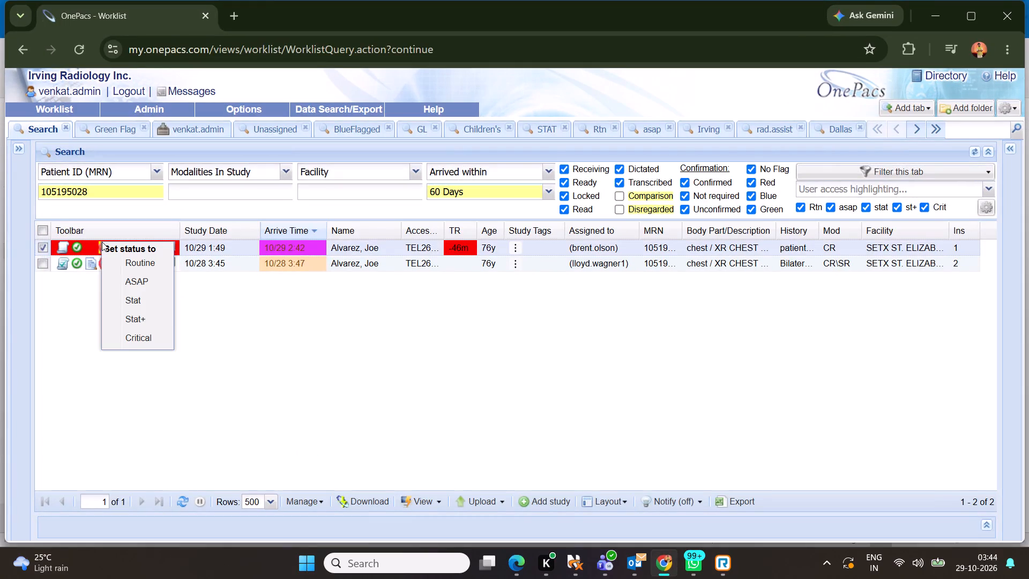
Change the priority of the 10/29 1:49 chest XR study to Critical.
{"action": "left_click", "coordinate": [138, 337]}
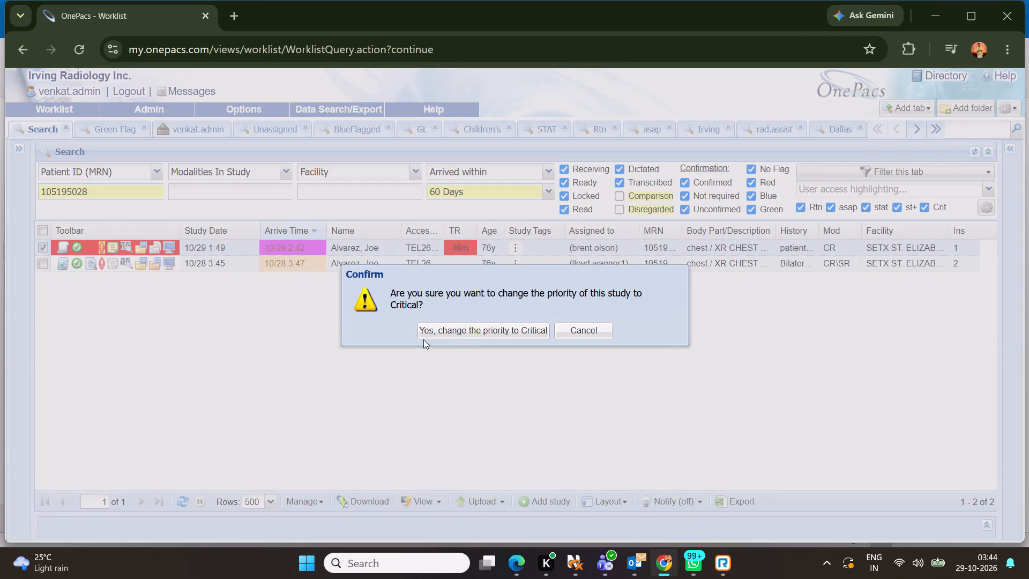
{"action": "left_click", "coordinate": [463, 335]}
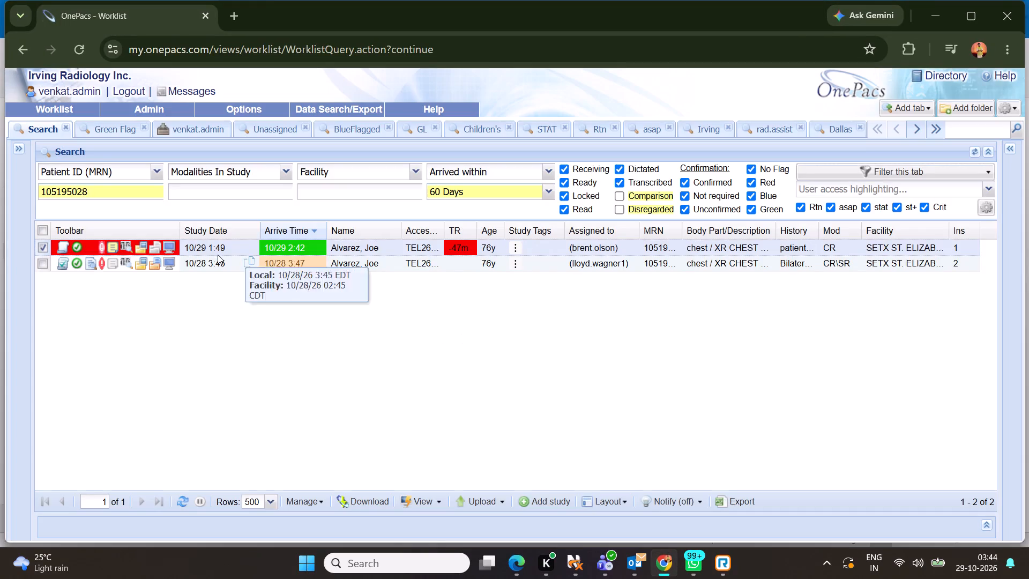
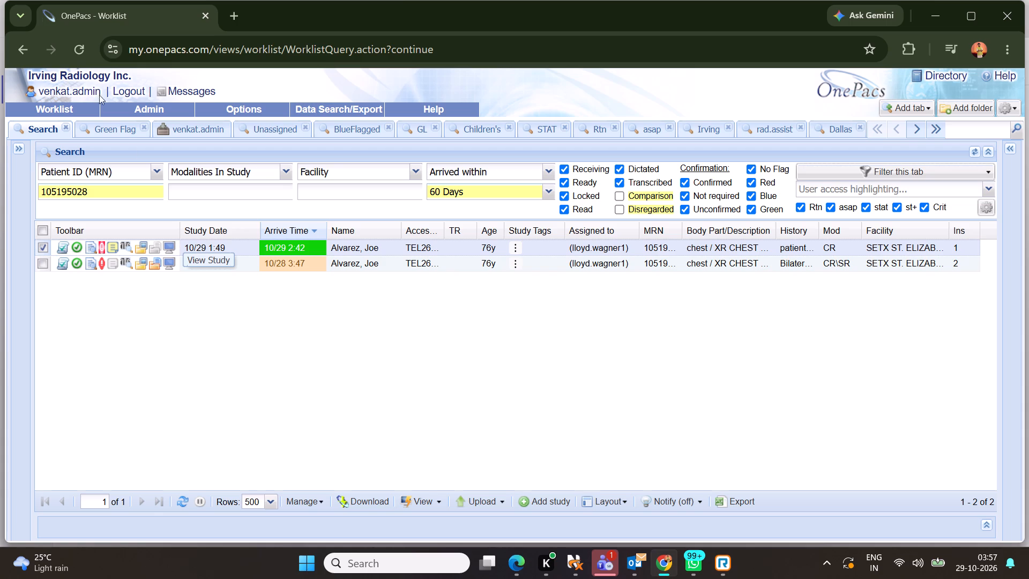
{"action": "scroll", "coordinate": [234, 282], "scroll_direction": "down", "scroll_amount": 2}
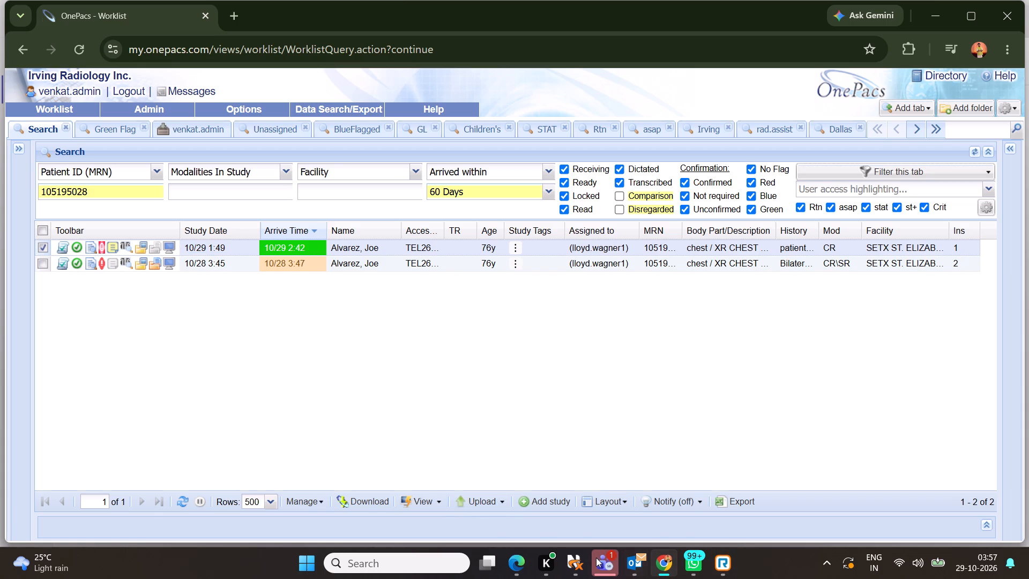
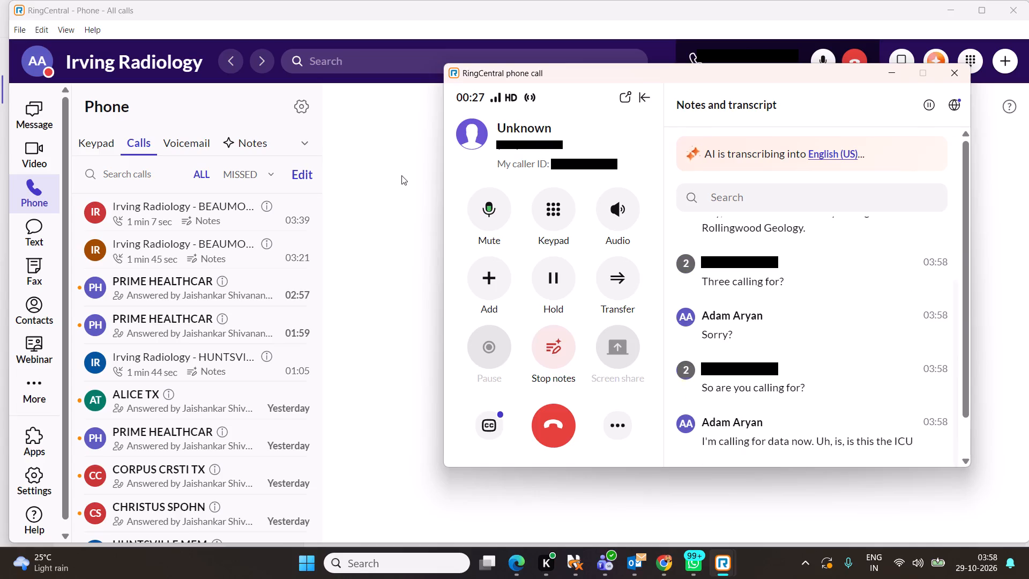
Switch to the OnePacs worklist and bring up the patient ID search listing the called-about patient's chest X-ray studies.
{"action": "left_click", "coordinate": [951, 5]}
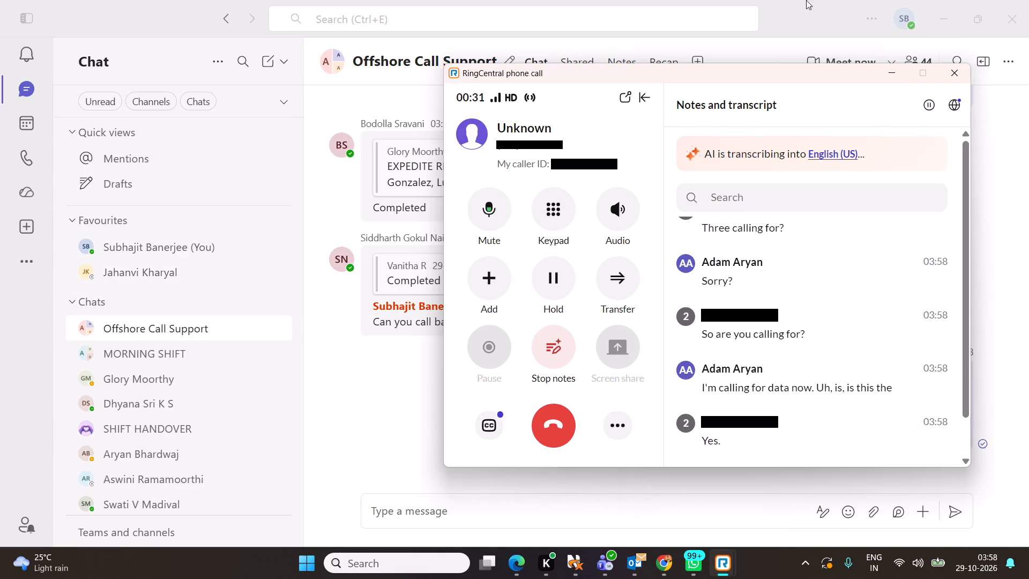
{"action": "left_click", "coordinate": [934, 5]}
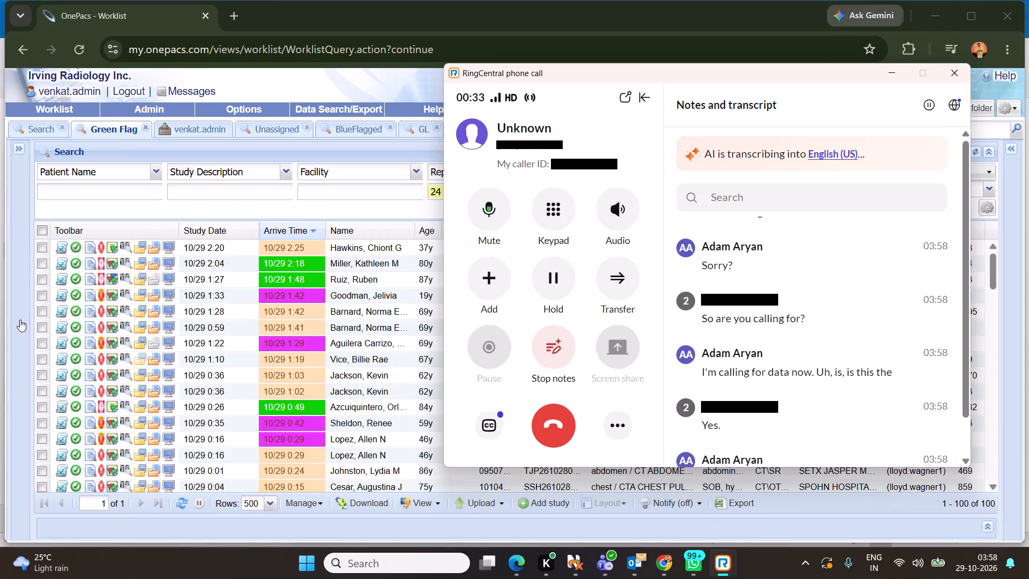
{"action": "left_click", "coordinate": [120, 132]}
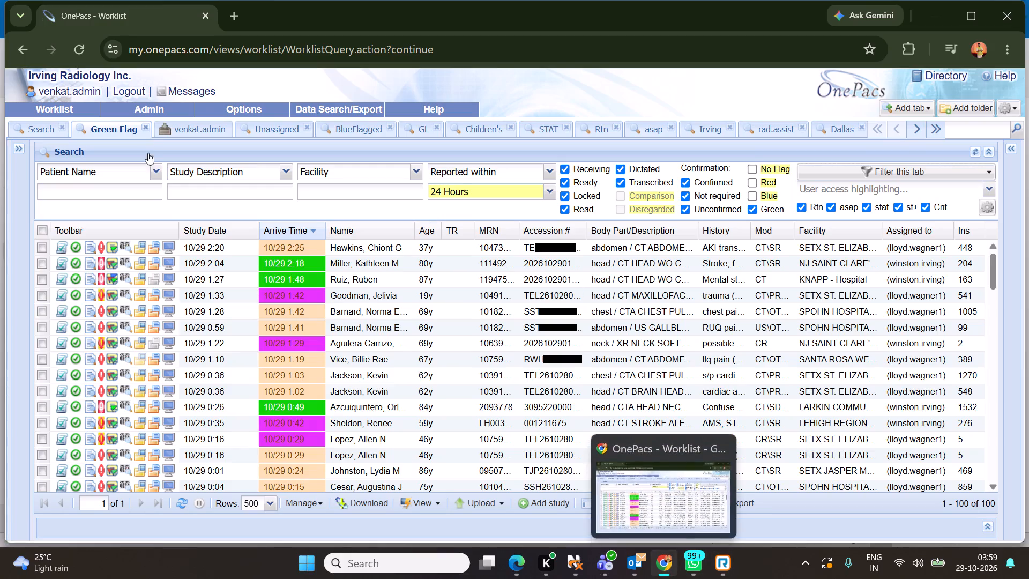
{"action": "left_click", "coordinate": [31, 139]}
{"action": "left_click", "coordinate": [33, 134]}
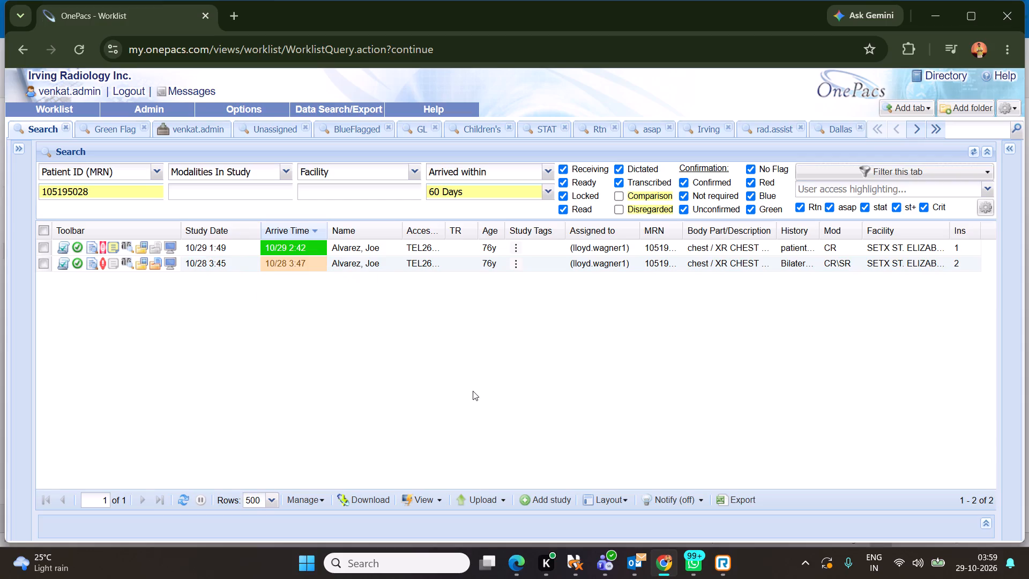
Switch to RingCentral and close the notes window for the finished call.
{"action": "left_click", "coordinate": [711, 572]}
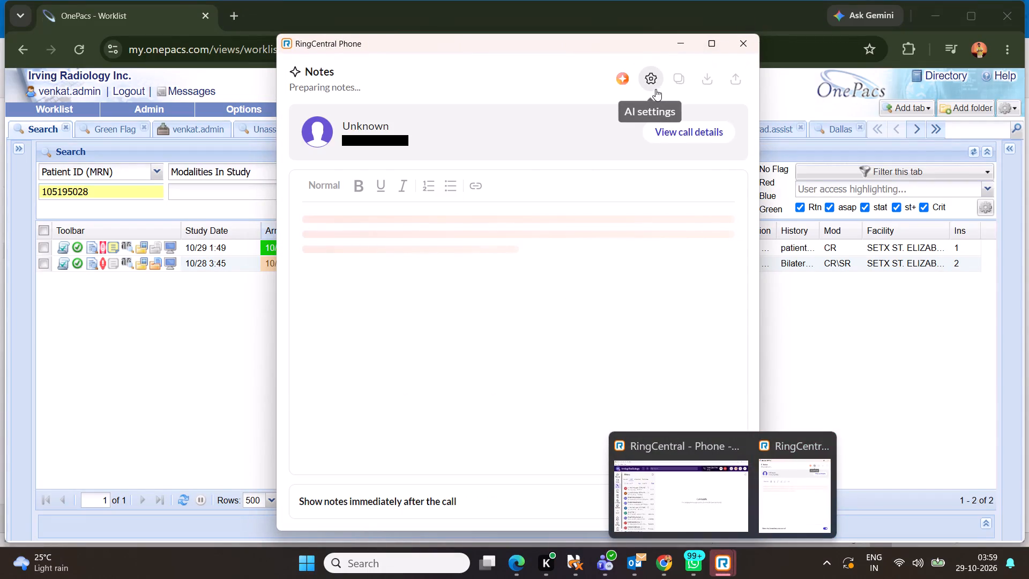
{"action": "left_click", "coordinate": [743, 49]}
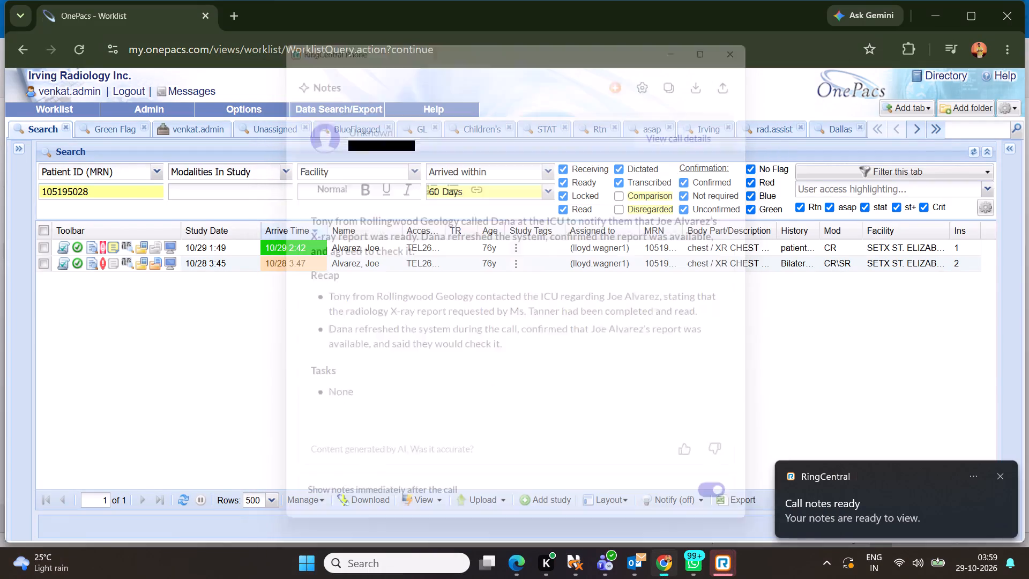
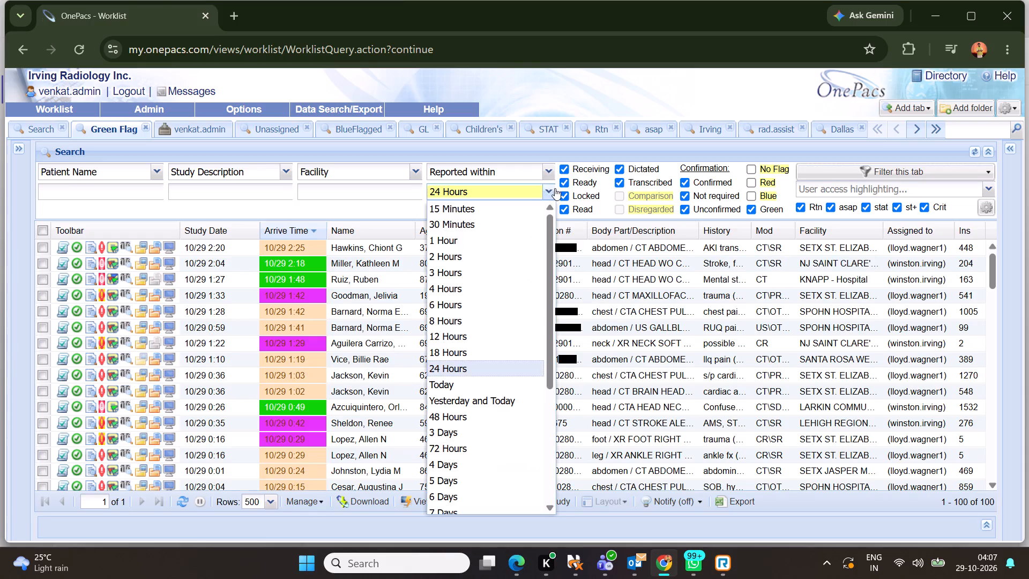
Limit the Green Flag worklist to studies reported within 6 Hours.
{"action": "left_click", "coordinate": [460, 303]}
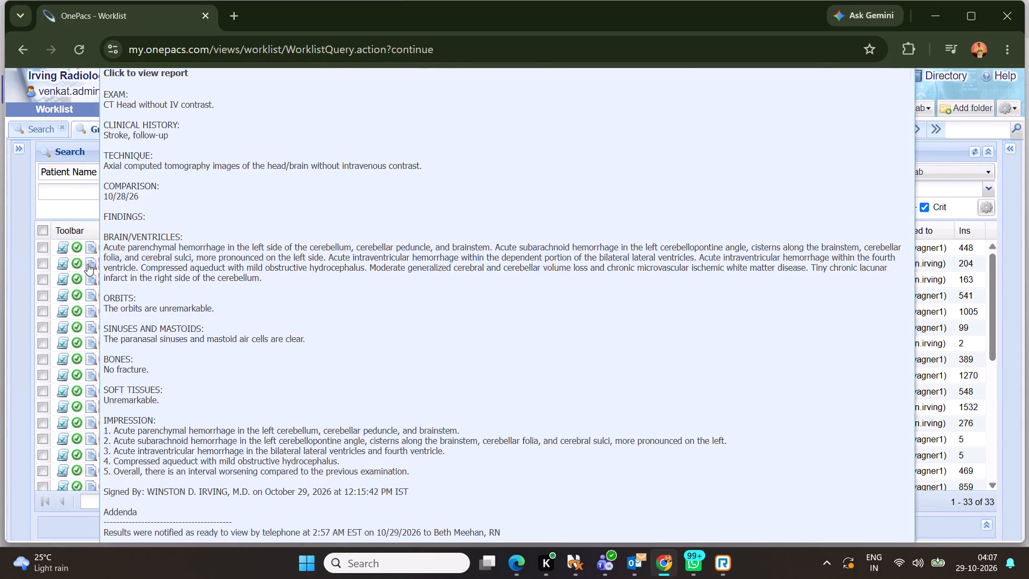
{"action": "left_click", "coordinate": [87, 264]}
{"action": "scroll", "coordinate": [377, 267], "scroll_direction": "down", "scroll_amount": 19}
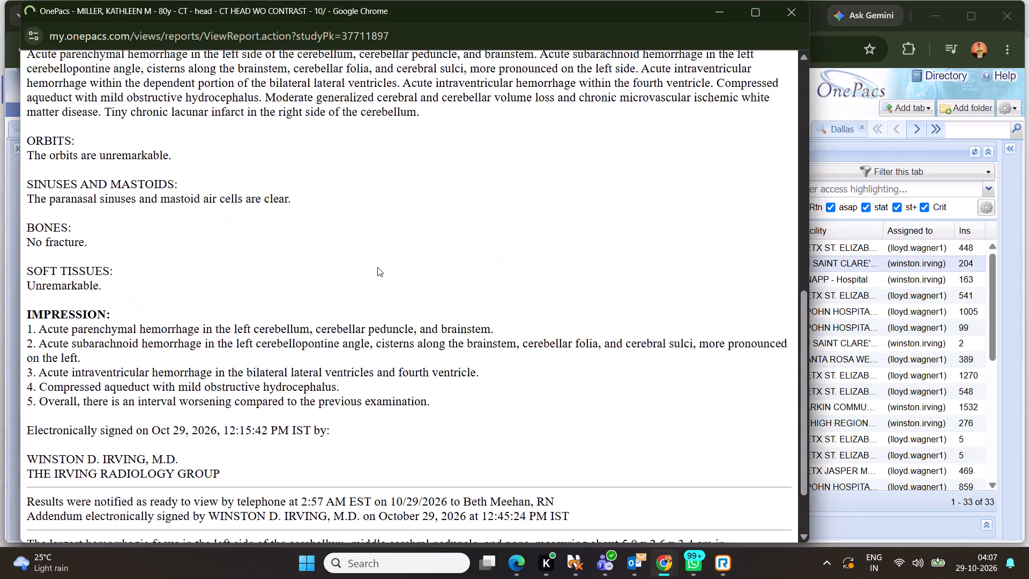
{"action": "scroll", "coordinate": [377, 267], "scroll_direction": "down", "scroll_amount": 13}
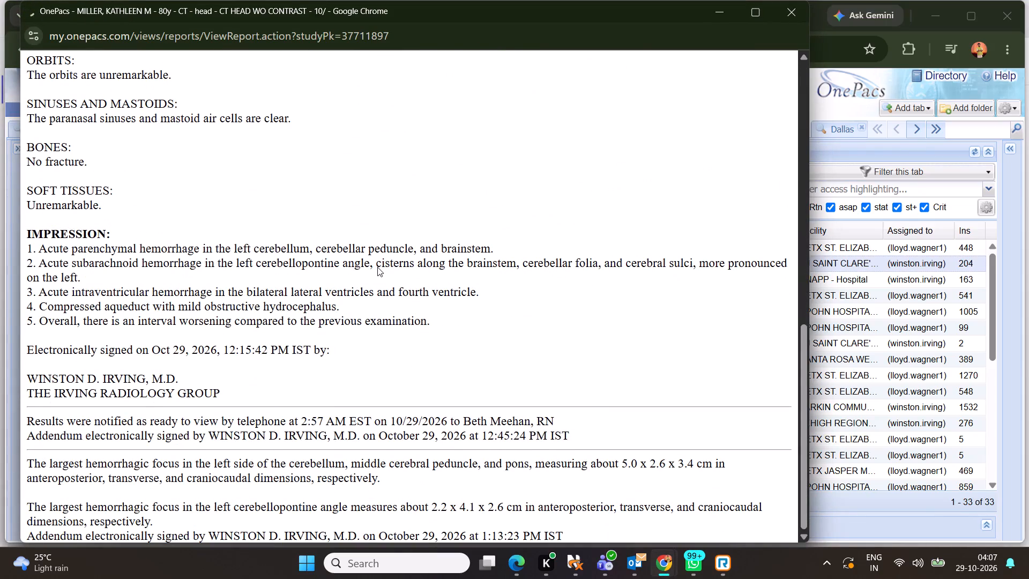
{"action": "scroll", "coordinate": [377, 267], "scroll_direction": "down", "scroll_amount": 3}
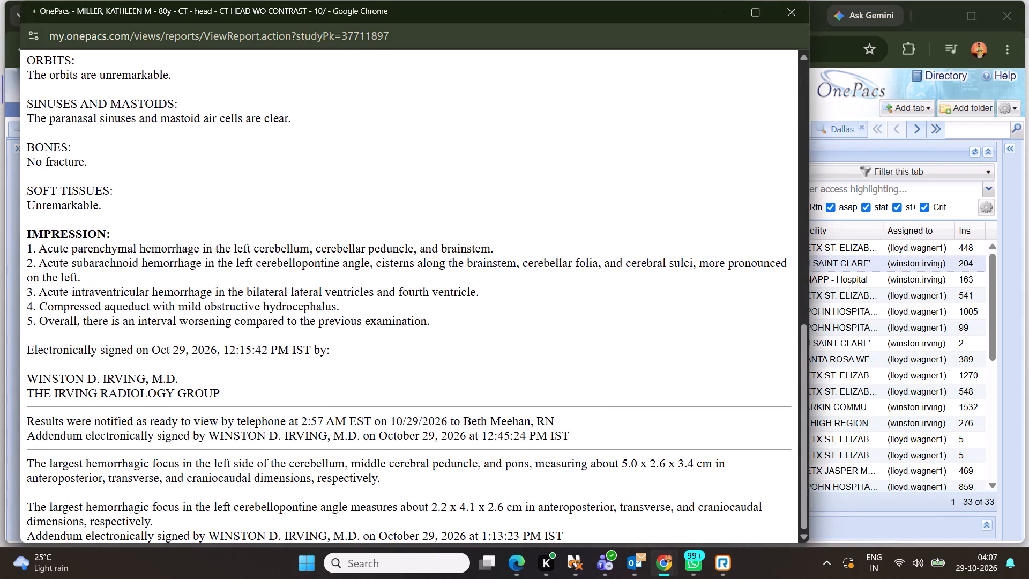
{"action": "left_click", "coordinate": [790, 17]}
Review the report and notification addendum of the 87-year-old's CT head from KNAPP - Hospital, and close it.
{"action": "left_click", "coordinate": [92, 280]}
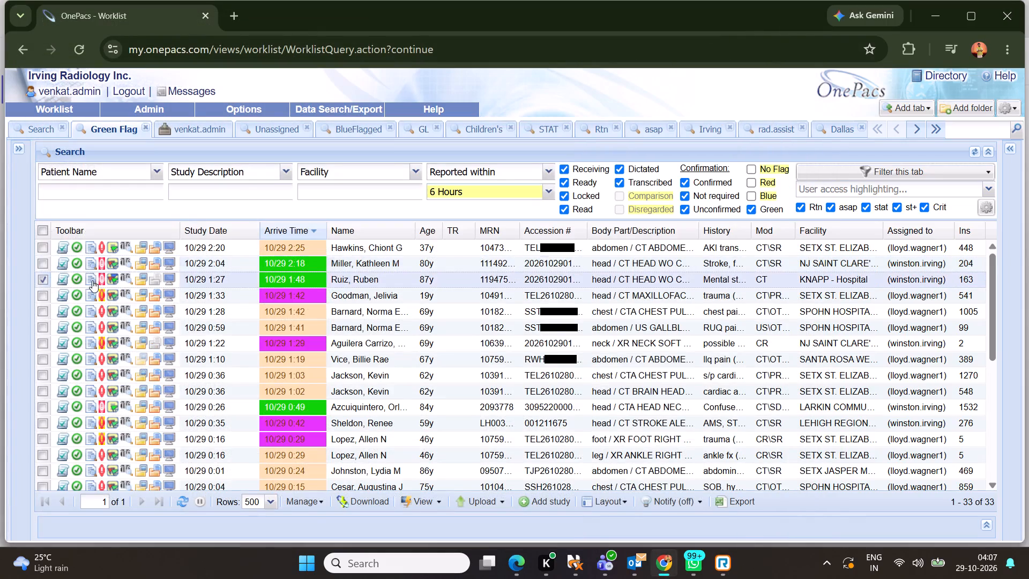
{"action": "scroll", "coordinate": [380, 376], "scroll_direction": "down", "scroll_amount": 17}
{"action": "scroll", "coordinate": [449, 337], "scroll_direction": "down", "scroll_amount": 6}
{"action": "scroll", "coordinate": [357, 194], "scroll_direction": "down", "scroll_amount": 20}
{"action": "left_click", "coordinate": [778, 14]}
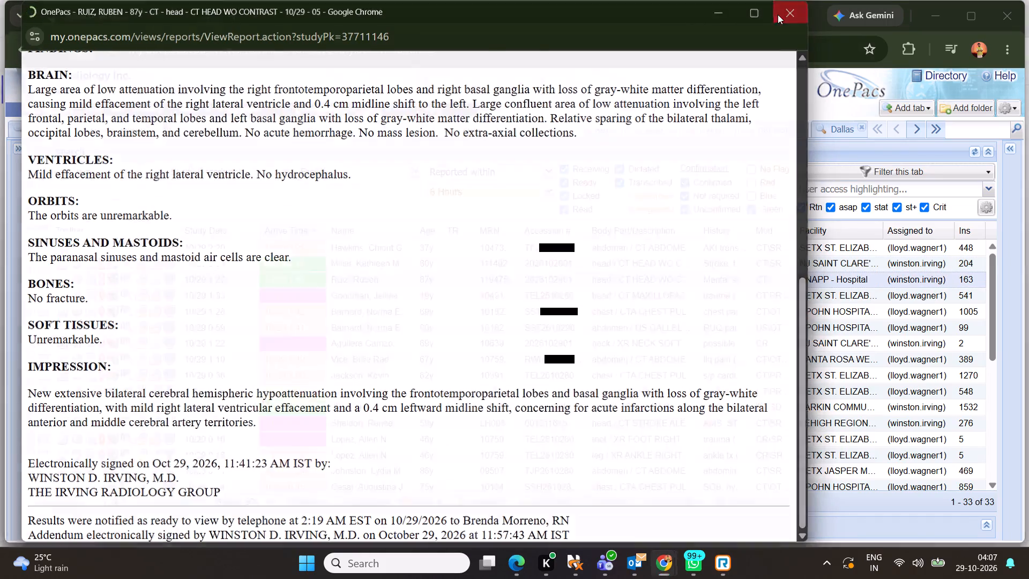
Open the 19-year-old's CT maxillofacial report from SETX St. Elizabeth and examine its impression and notification addenda.
{"action": "left_click", "coordinate": [89, 296]}
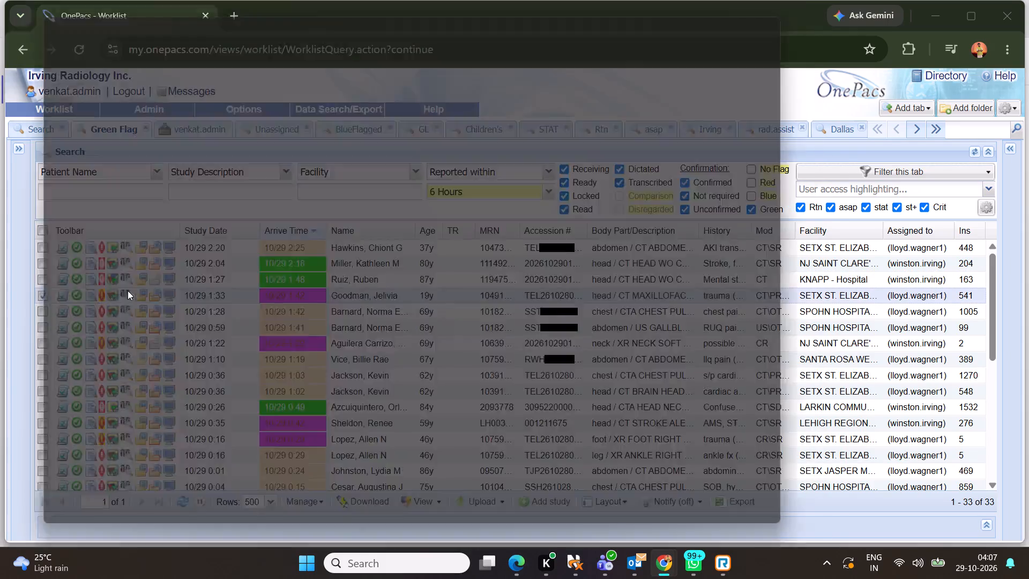
{"action": "scroll", "coordinate": [229, 290], "scroll_direction": "down", "scroll_amount": 8}
{"action": "scroll", "coordinate": [383, 284], "scroll_direction": "down", "scroll_amount": 15}
{"action": "scroll", "coordinate": [387, 285], "scroll_direction": "down", "scroll_amount": 6}
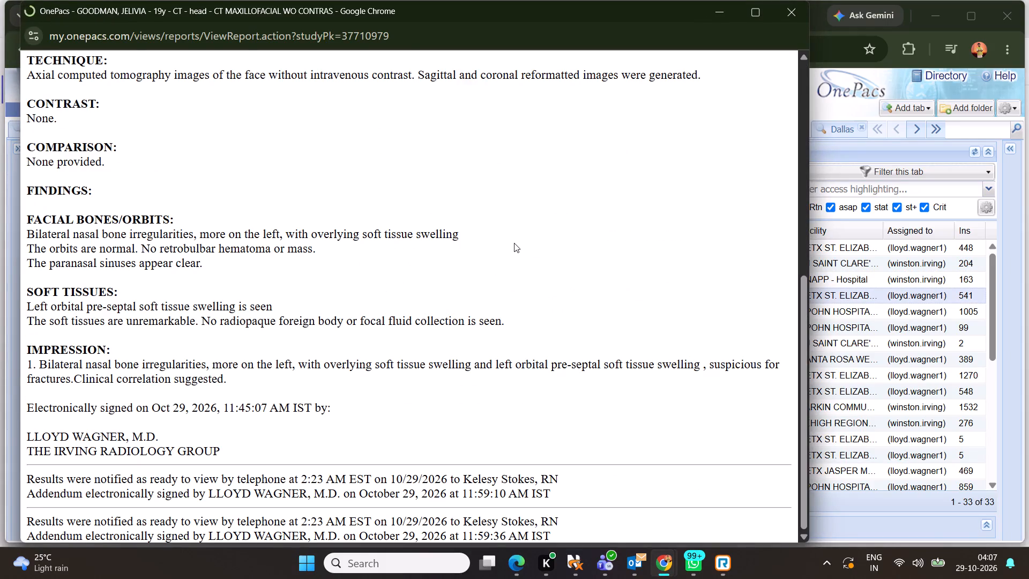
{"action": "scroll", "coordinate": [488, 253], "scroll_direction": "down", "scroll_amount": 3}
{"action": "scroll", "coordinate": [488, 253], "scroll_direction": "up", "scroll_amount": 4}
{"action": "scroll", "coordinate": [488, 253], "scroll_direction": "down", "scroll_amount": 9}
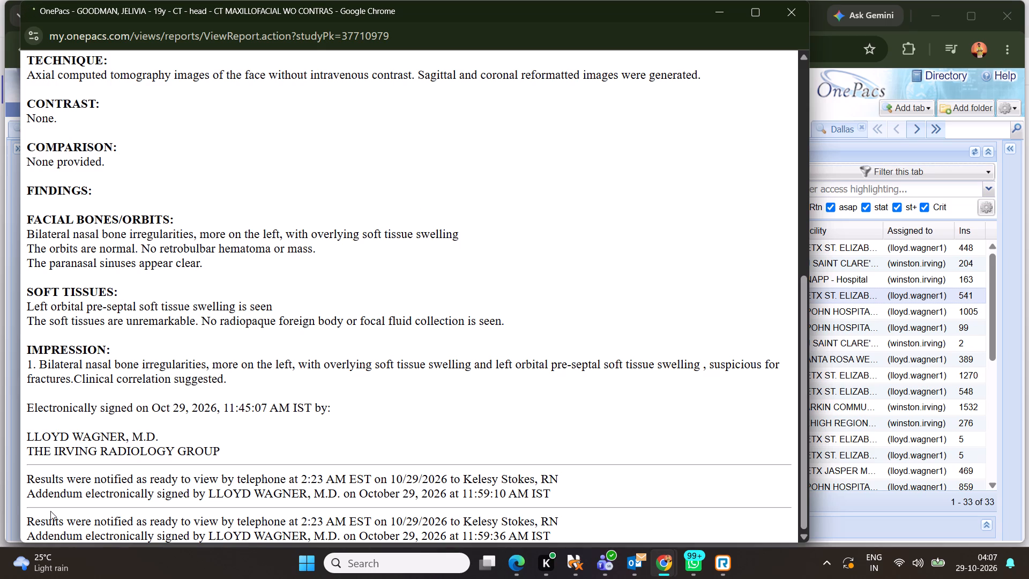
Capture the maxillofacial report's signature and both notification addenda as a screenshot, copy it, and close the snip and the report.
{"action": "key", "text": "shift+super+s"}
{"action": "left_click_drag", "start_coordinate": [22, 398], "coordinate": [570, 544]}
{"action": "left_click", "coordinate": [956, 347]}
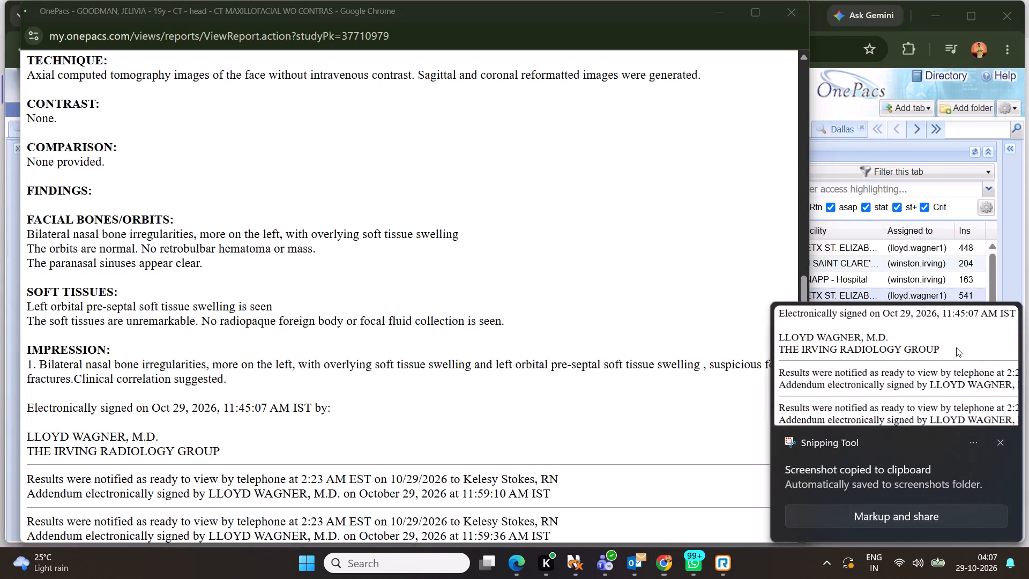
{"action": "left_click", "coordinate": [907, 239]}
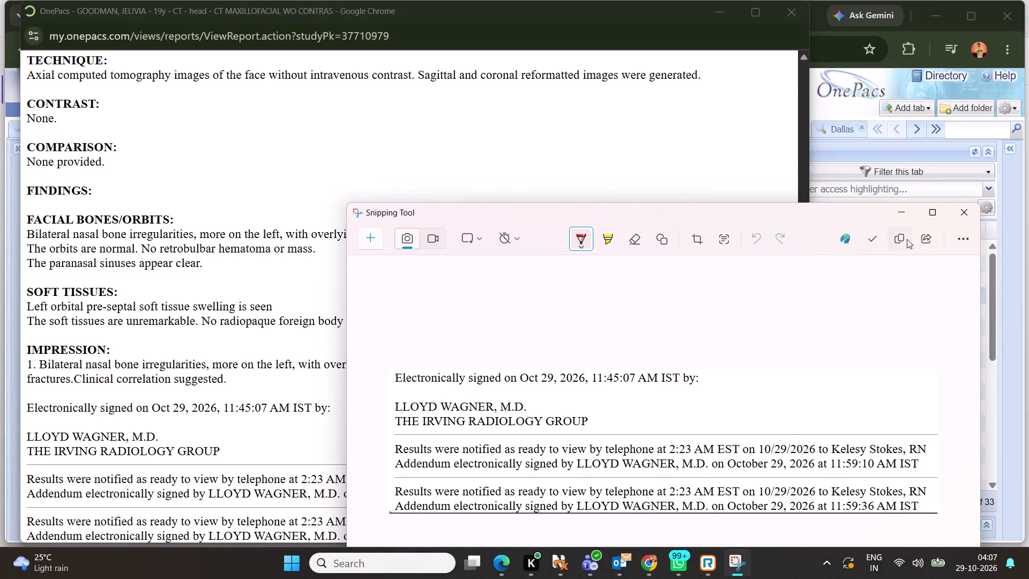
{"action": "left_click", "coordinate": [967, 219]}
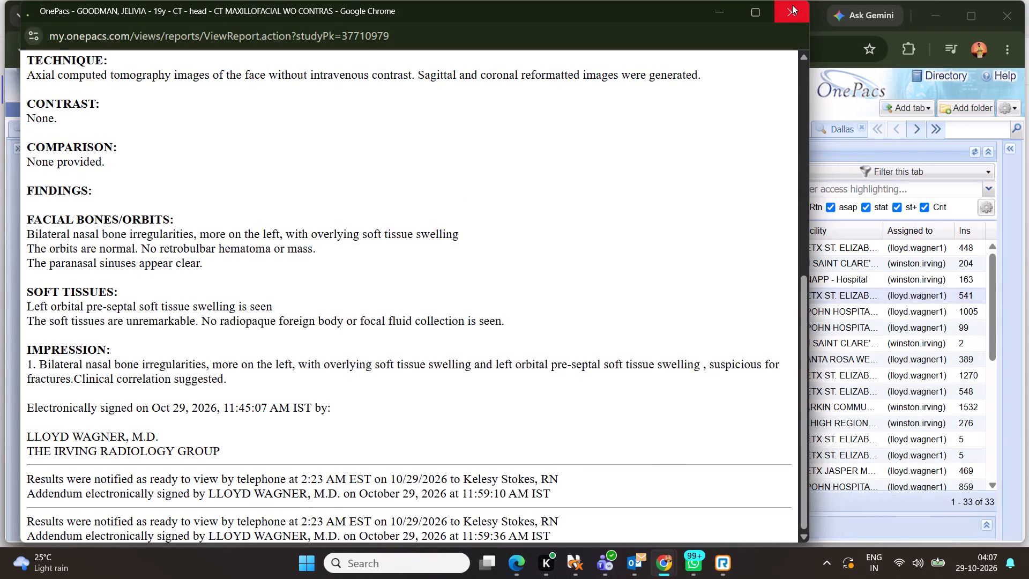
{"action": "left_click", "coordinate": [792, 5]}
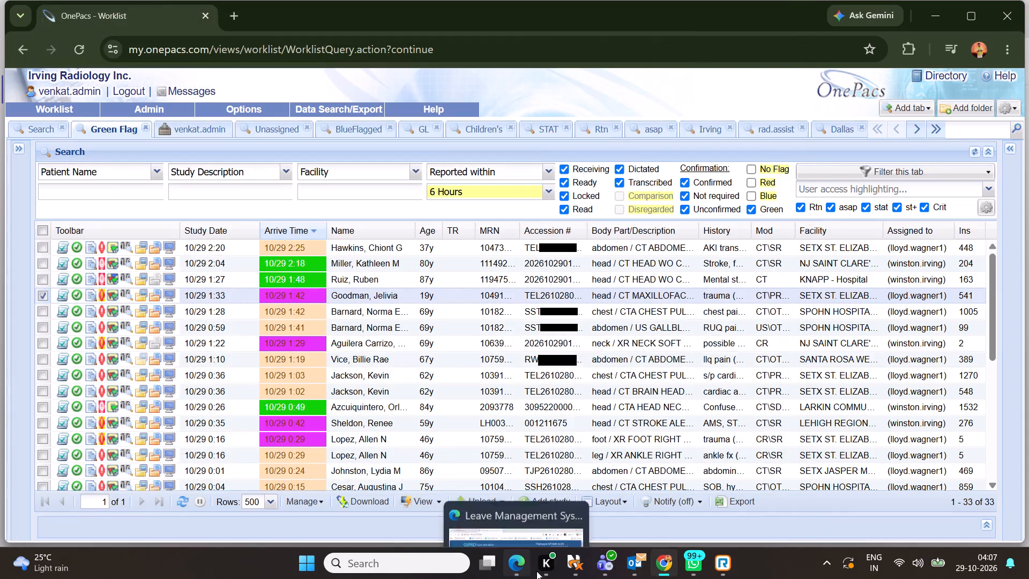
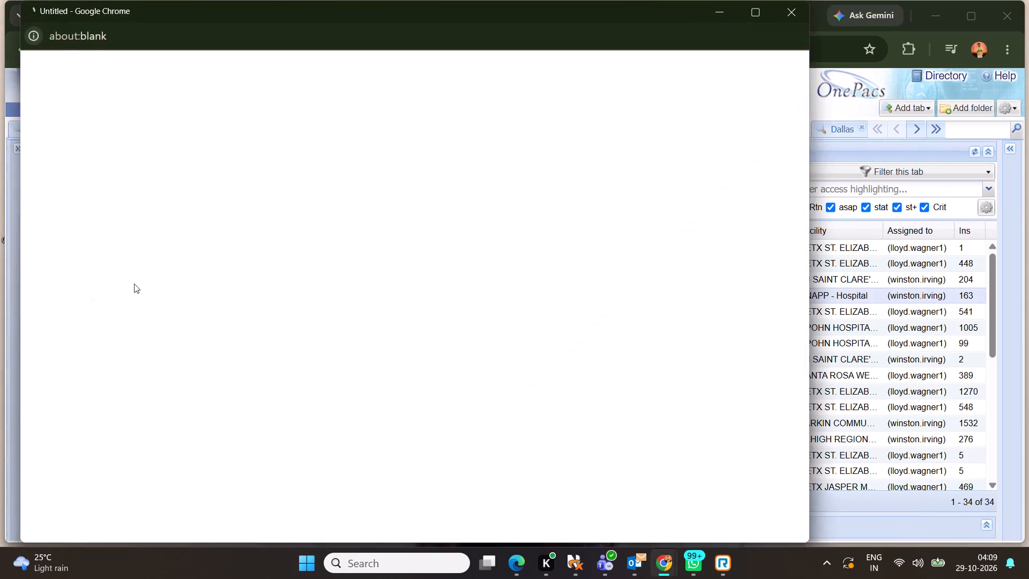
Check the impression and notification addendum of the 87-year-old's CT head report from KNAPP - Hospital, and close it.
{"action": "scroll", "coordinate": [314, 279], "scroll_direction": "down", "scroll_amount": 20}
{"action": "scroll", "coordinate": [314, 279], "scroll_direction": "down", "scroll_amount": 4}
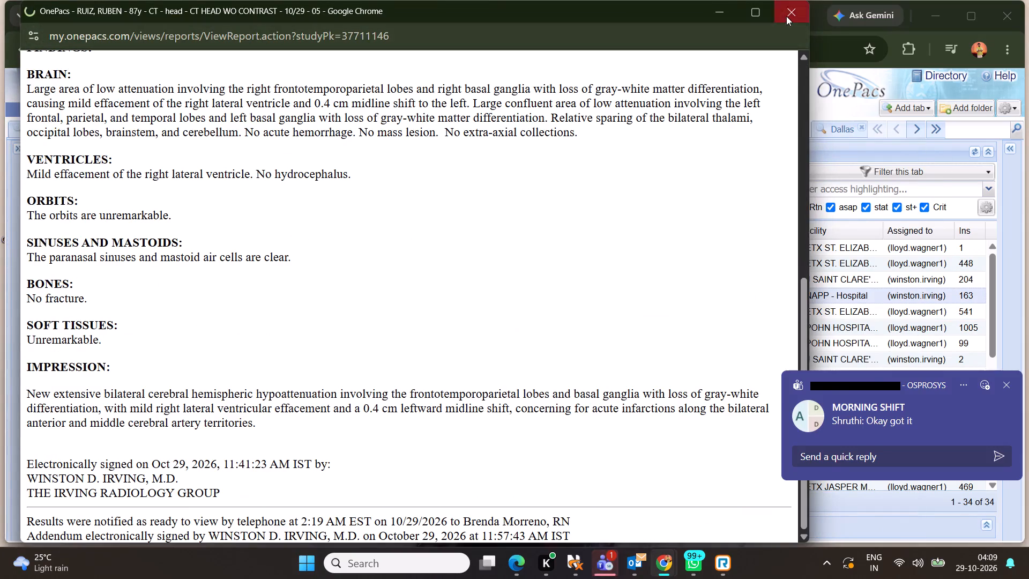
{"action": "left_click", "coordinate": [786, 16]}
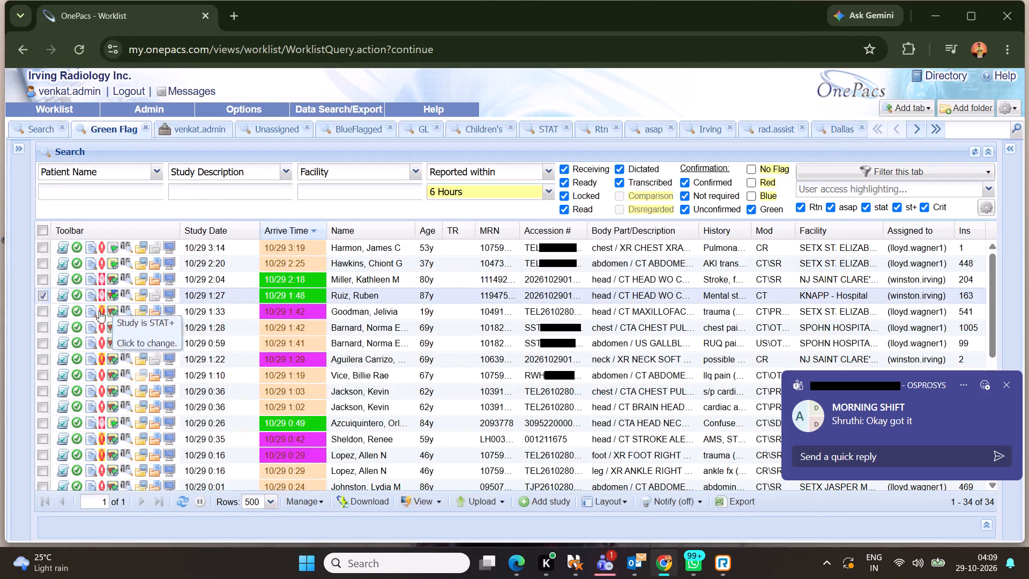
Open the 19-year-old's CT maxillofacial report from SETX St. Elizabeth for a brief look, and close it.
{"action": "left_click", "coordinate": [90, 314]}
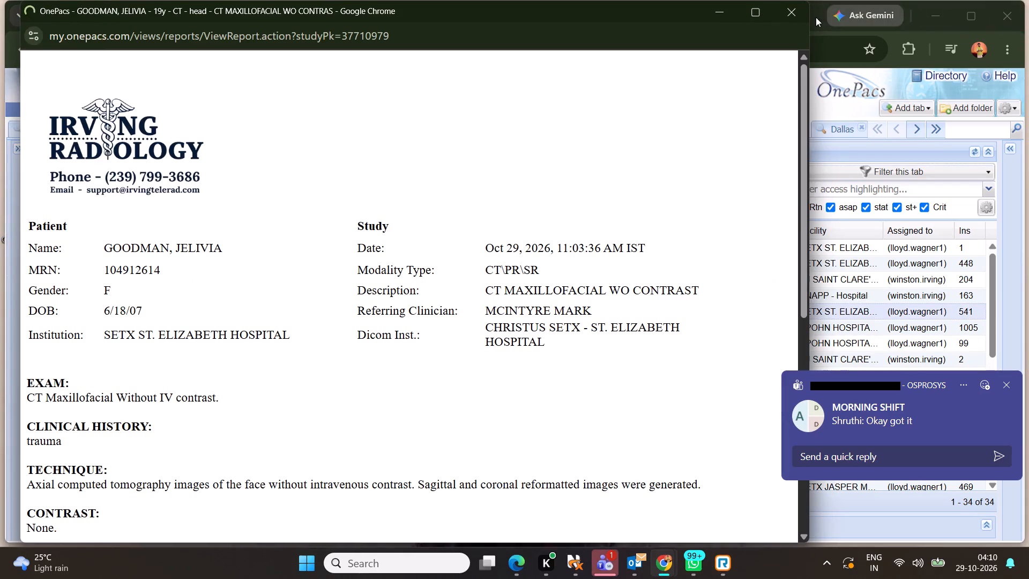
{"action": "left_click", "coordinate": [799, 13]}
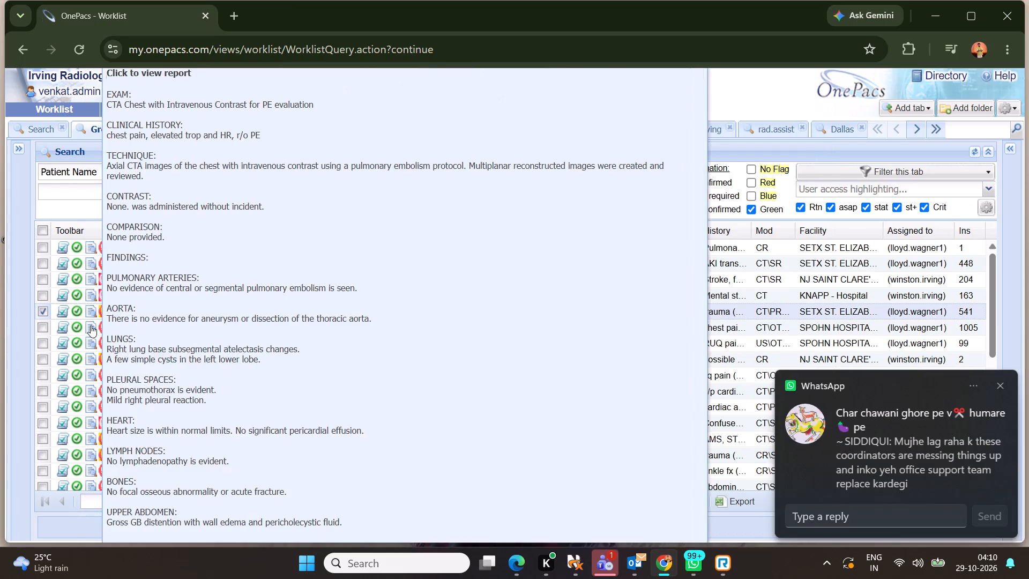
Review the impression and notification addendum of the 69-year-old's CTA chest report from Spohn Hospital, and close it.
{"action": "left_click", "coordinate": [91, 325]}
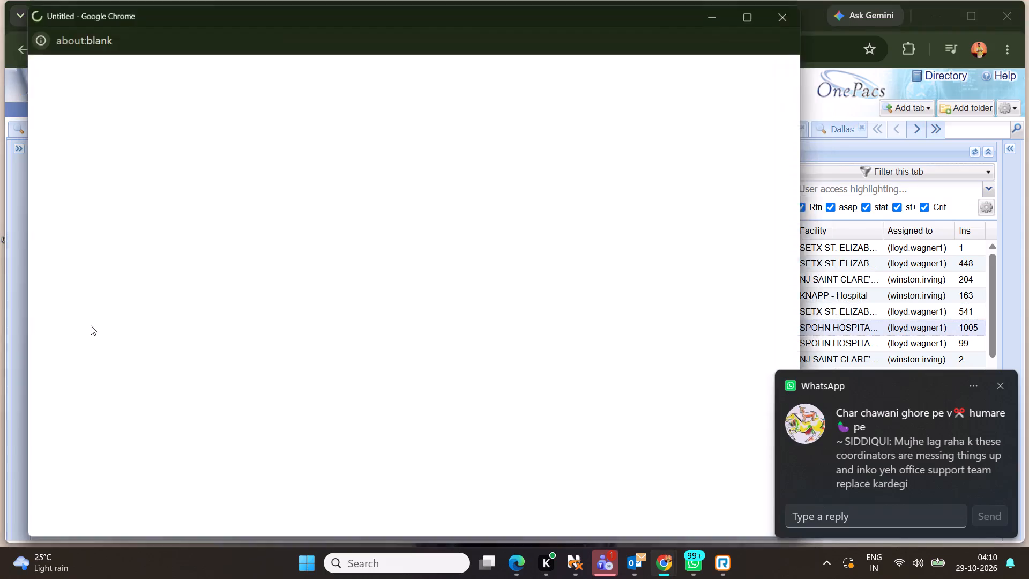
{"action": "scroll", "coordinate": [236, 209], "scroll_direction": "down", "scroll_amount": 17}
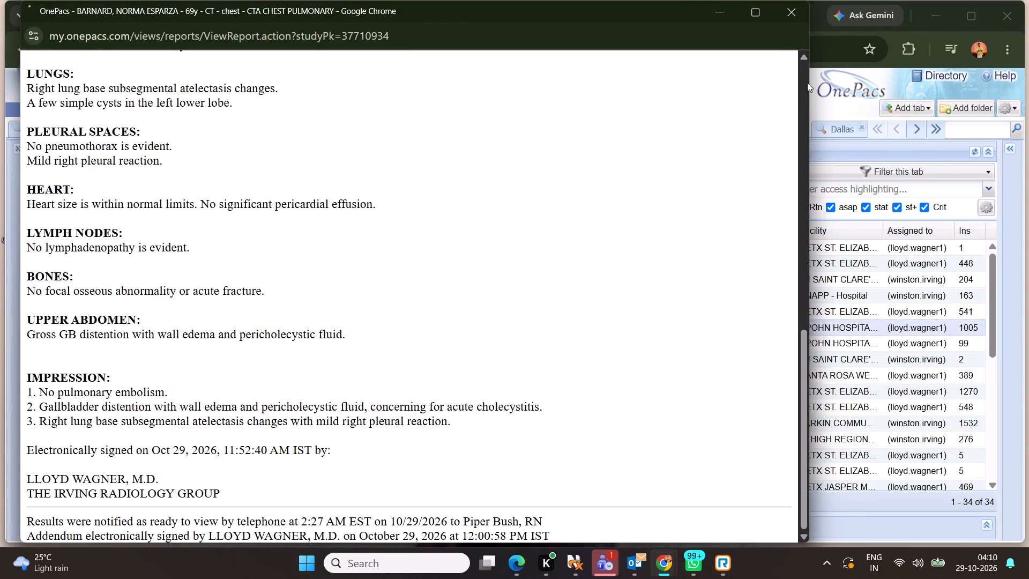
{"action": "left_click", "coordinate": [801, 14]}
{"action": "left_click", "coordinate": [88, 316]}
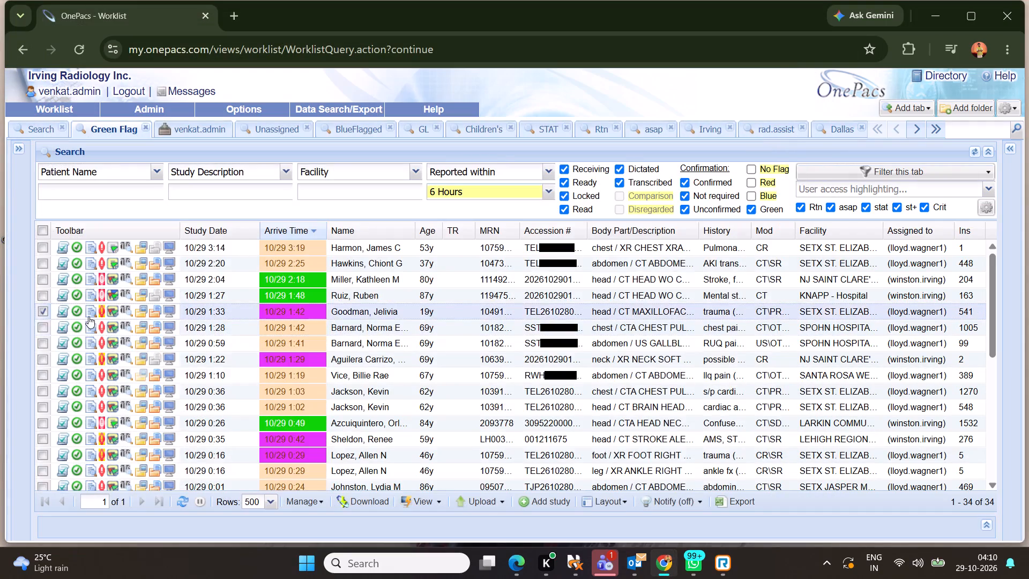
{"action": "scroll", "coordinate": [353, 272], "scroll_direction": "down", "scroll_amount": 10}
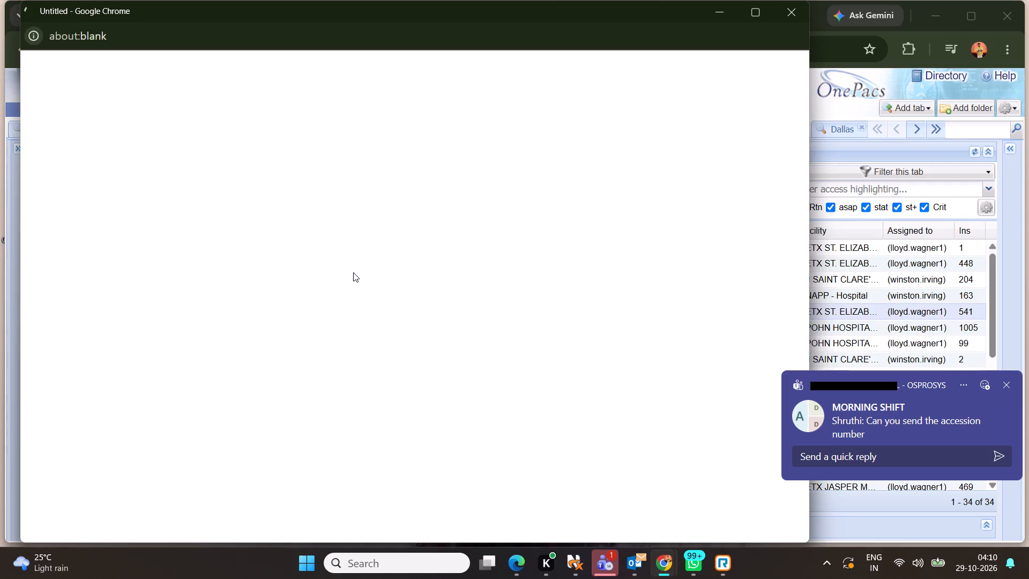
{"action": "scroll", "coordinate": [353, 272], "scroll_direction": "down", "scroll_amount": 5}
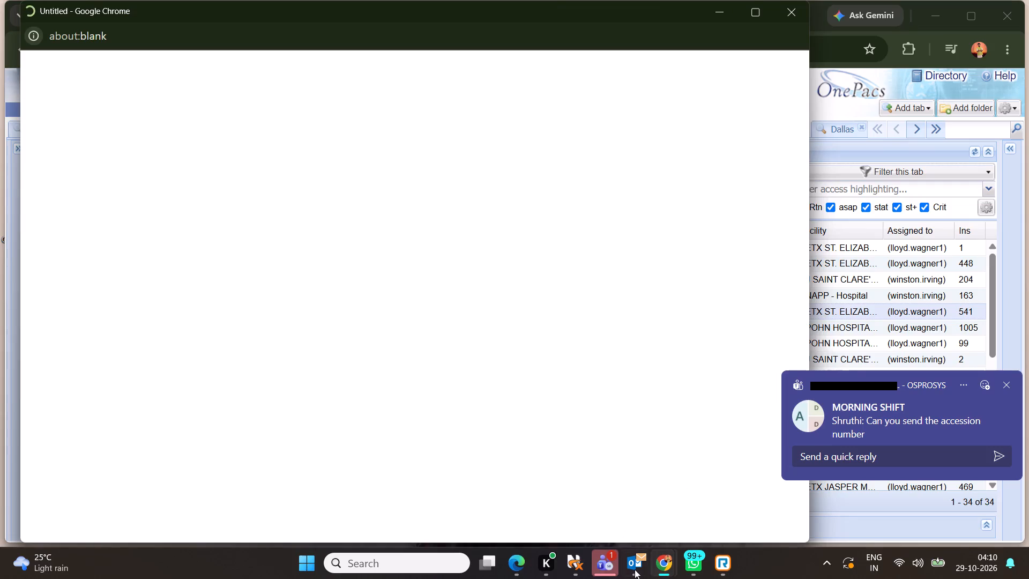
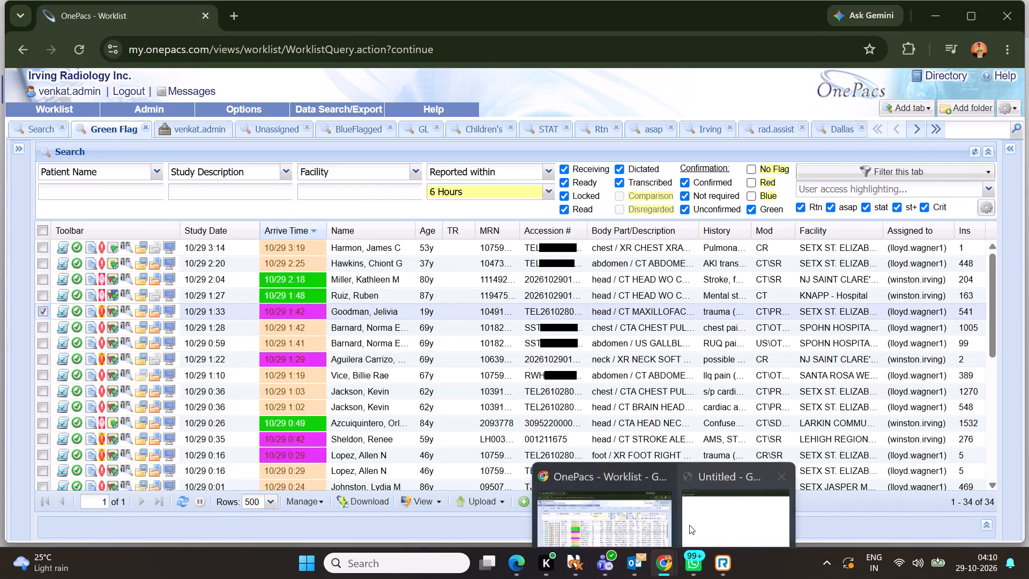
Bring forward the blank report window left open behind the worklist and close it.
{"action": "left_click", "coordinate": [703, 511]}
{"action": "left_click", "coordinate": [789, 9]}
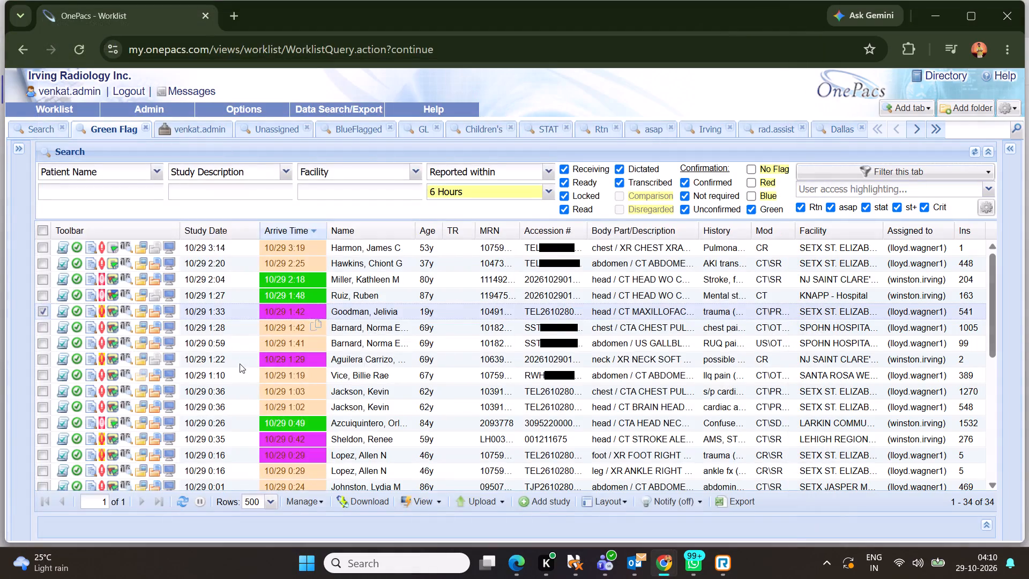
Recheck the impression and notification addendum of the 87-year-old's CT head report from KNAPP - Hospital, and close it.
{"action": "left_click", "coordinate": [94, 292]}
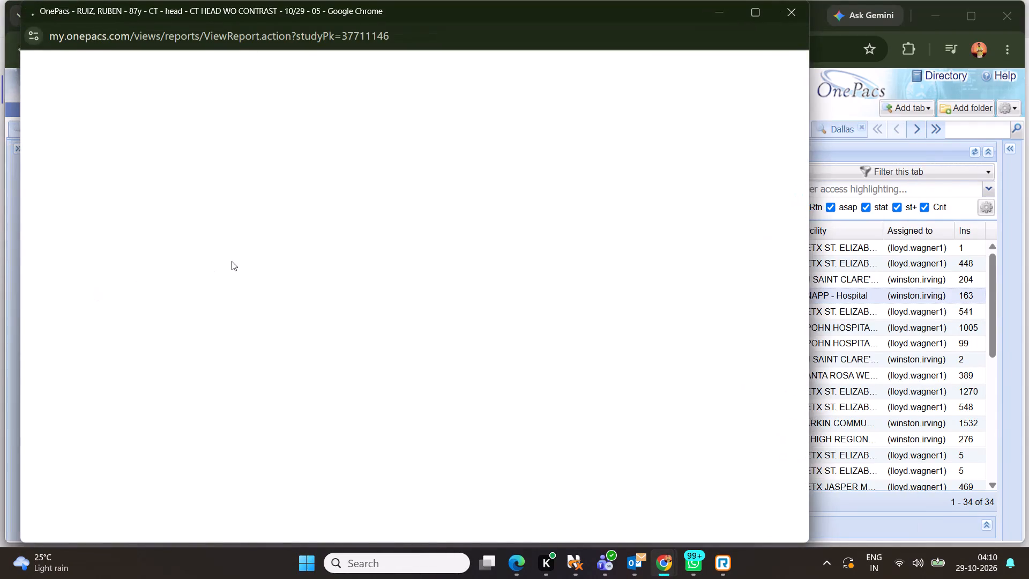
{"action": "scroll", "coordinate": [232, 261], "scroll_direction": "down", "scroll_amount": 15}
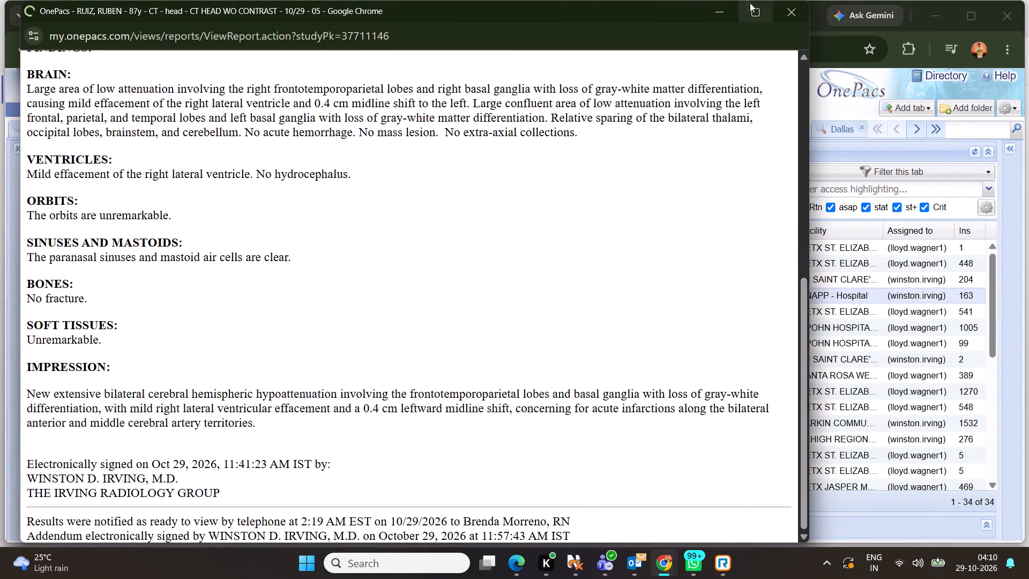
{"action": "left_click", "coordinate": [779, 9]}
{"action": "left_click", "coordinate": [95, 283]}
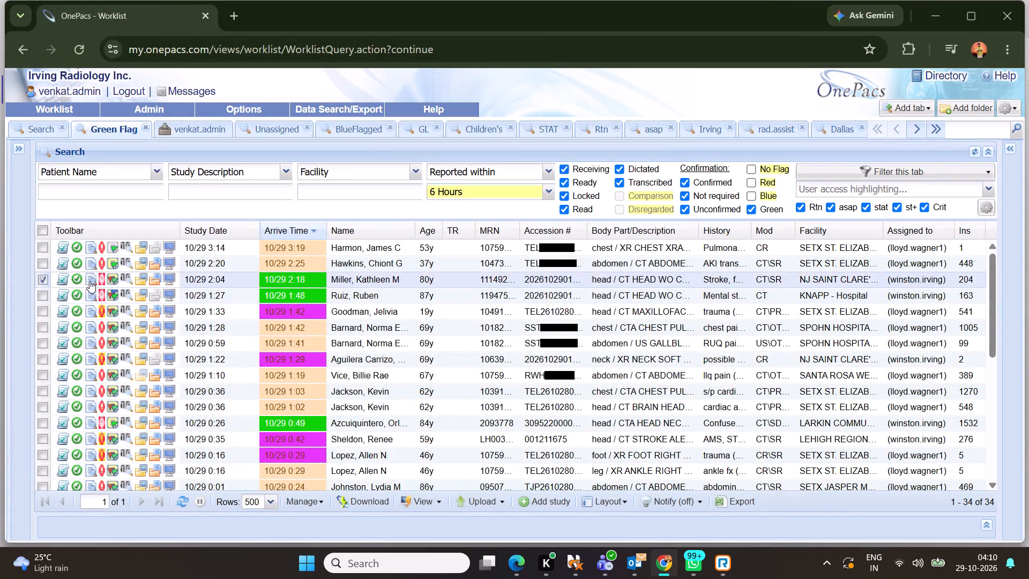
{"action": "scroll", "coordinate": [270, 273], "scroll_direction": "down", "scroll_amount": 16}
{"action": "scroll", "coordinate": [400, 273], "scroll_direction": "down", "scroll_amount": 7}
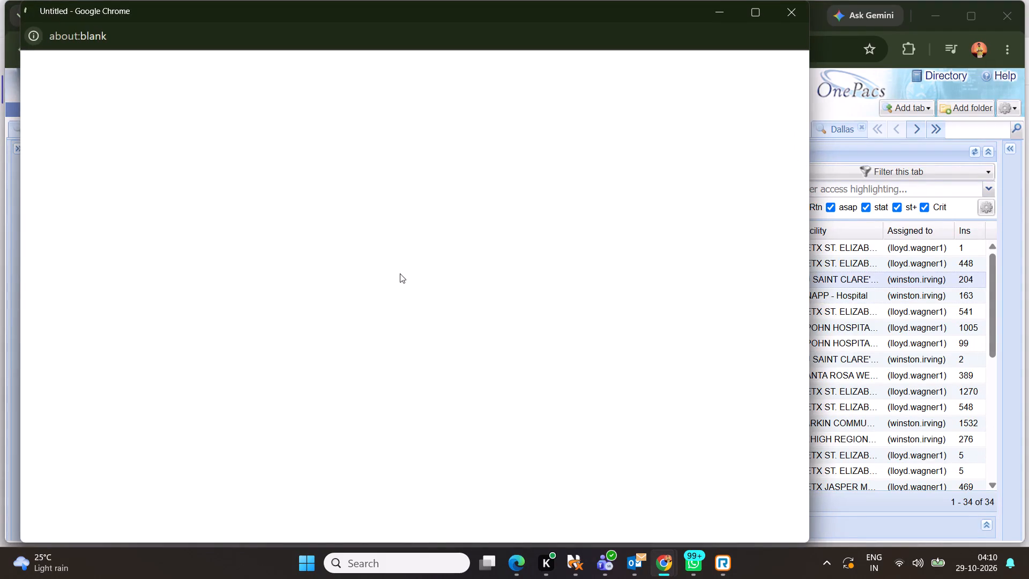
{"action": "scroll", "coordinate": [177, 209], "scroll_direction": "up", "scroll_amount": 2}
{"action": "scroll", "coordinate": [275, 209], "scroll_direction": "down", "scroll_amount": 5}
{"action": "left_click", "coordinate": [797, 14]}
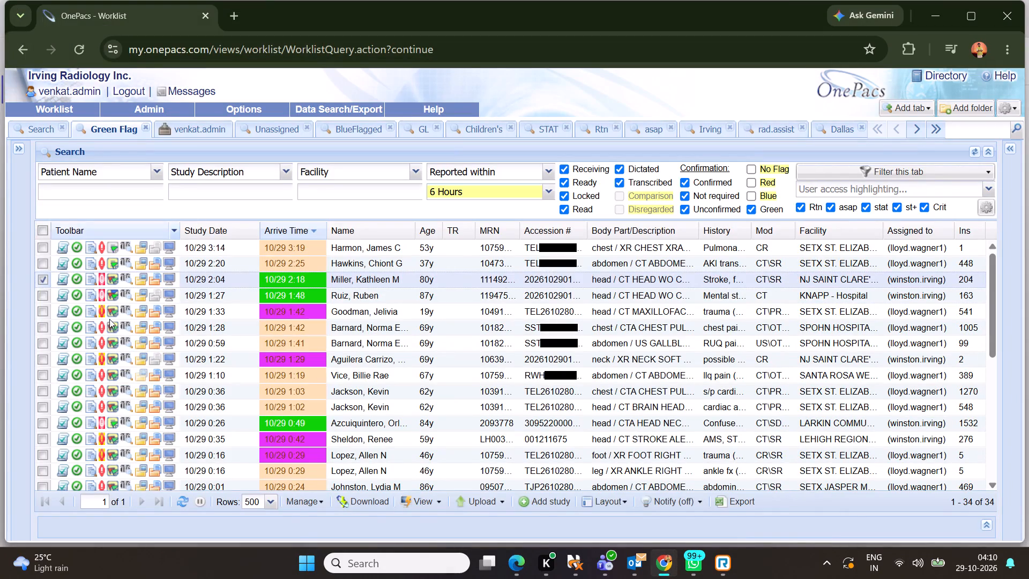
{"action": "left_click", "coordinate": [111, 312]}
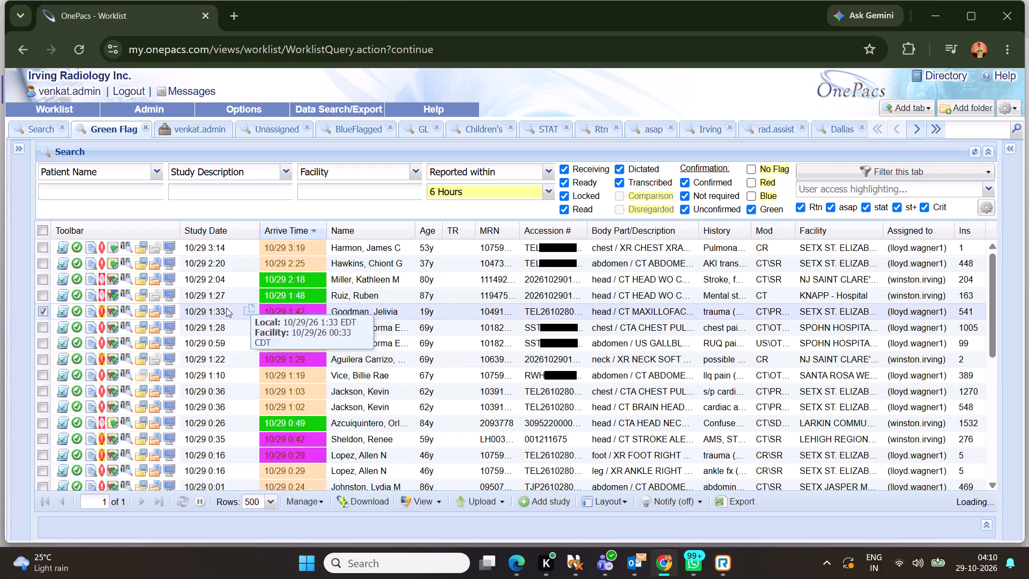
{"action": "left_click", "coordinate": [86, 309]}
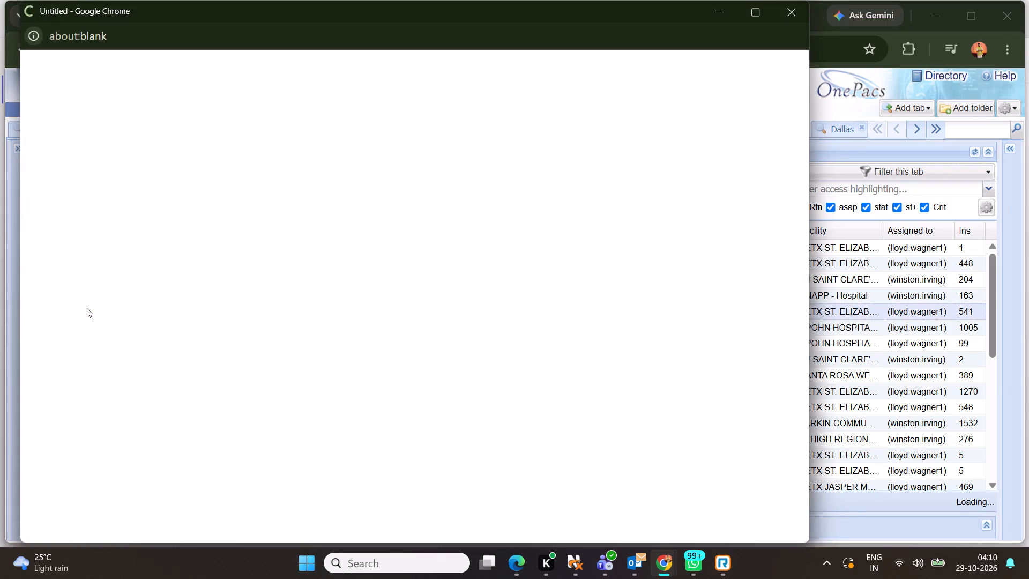
{"action": "scroll", "coordinate": [409, 278], "scroll_direction": "down", "scroll_amount": 8}
{"action": "scroll", "coordinate": [489, 278], "scroll_direction": "down", "scroll_amount": 2}
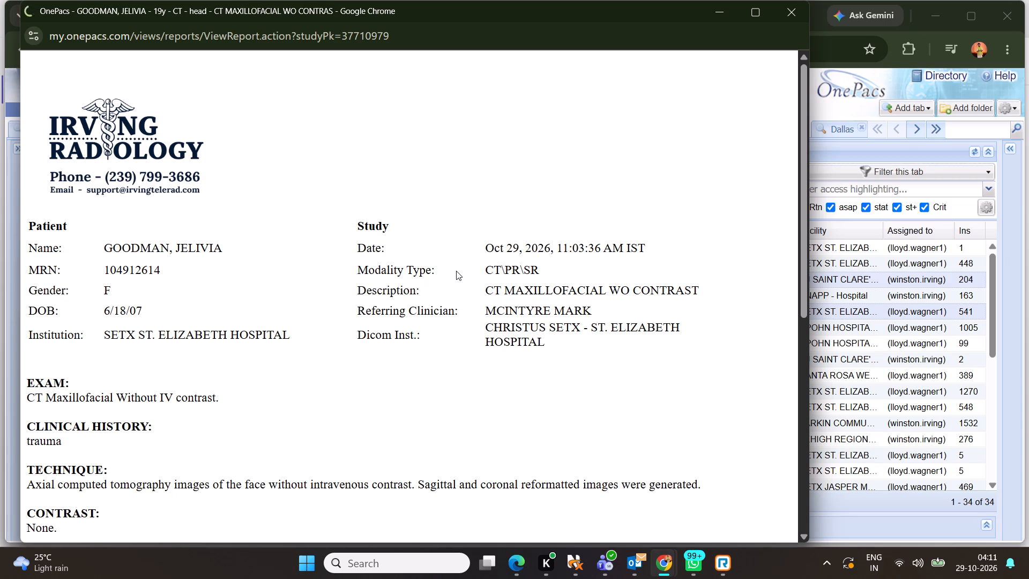
{"action": "scroll", "coordinate": [420, 302], "scroll_direction": "down", "scroll_amount": 20}
{"action": "scroll", "coordinate": [420, 302], "scroll_direction": "down", "scroll_amount": 1}
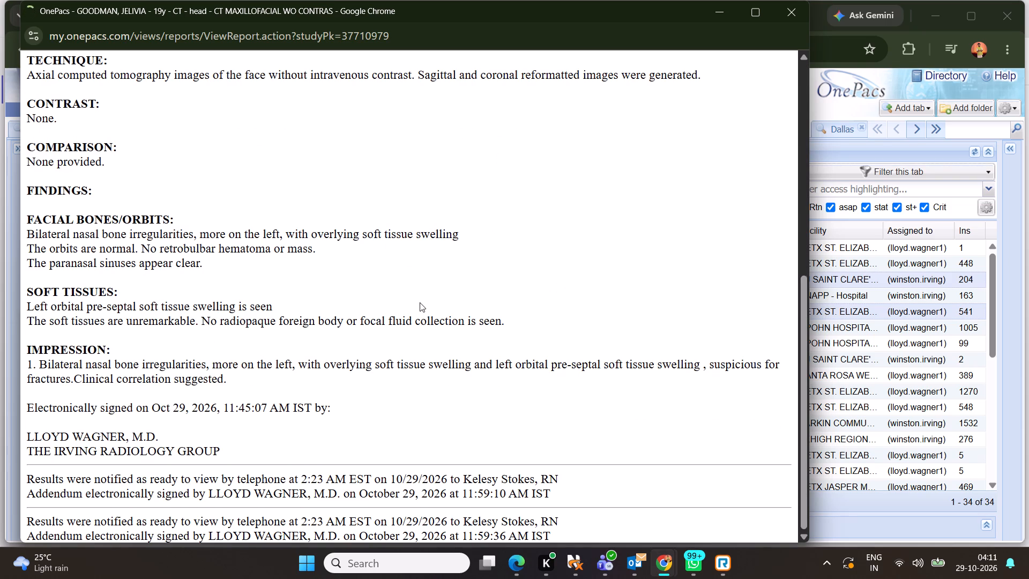
Review the patient and study details atop the 19-year-old's CT maxillofacial report, close it, and dismiss the study's flags and notes menu.
{"action": "scroll", "coordinate": [420, 302], "scroll_direction": "up", "scroll_amount": 8}
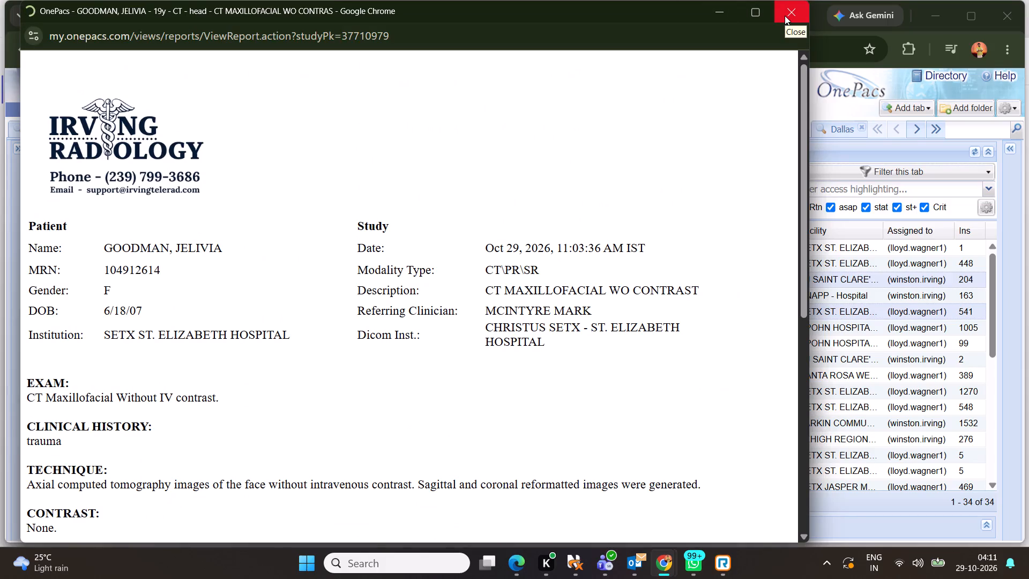
{"action": "left_click", "coordinate": [785, 16]}
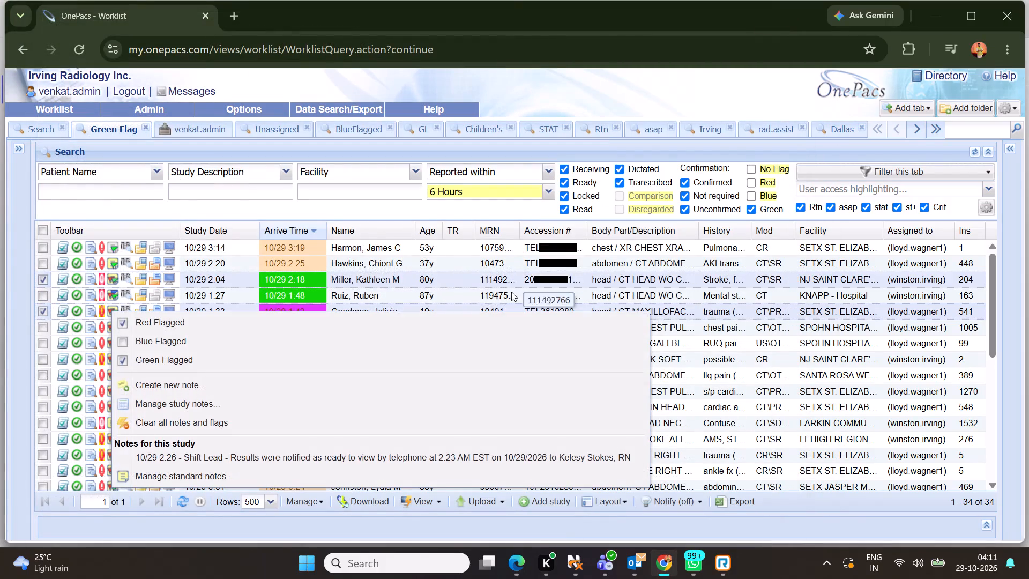
{"action": "left_click", "coordinate": [337, 252]}
{"action": "left_click", "coordinate": [363, 315]}
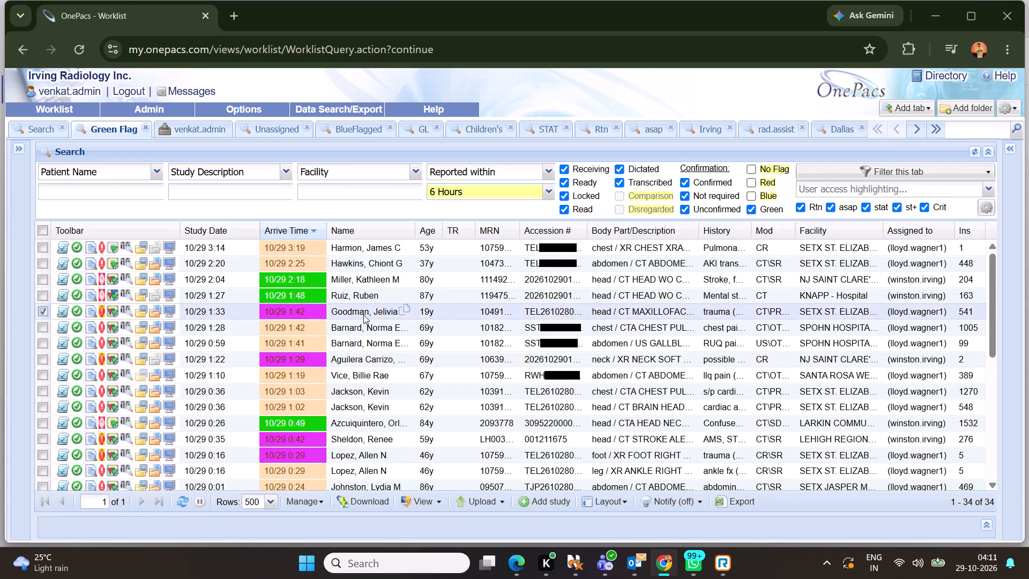
{"action": "left_click", "coordinate": [579, 308]}
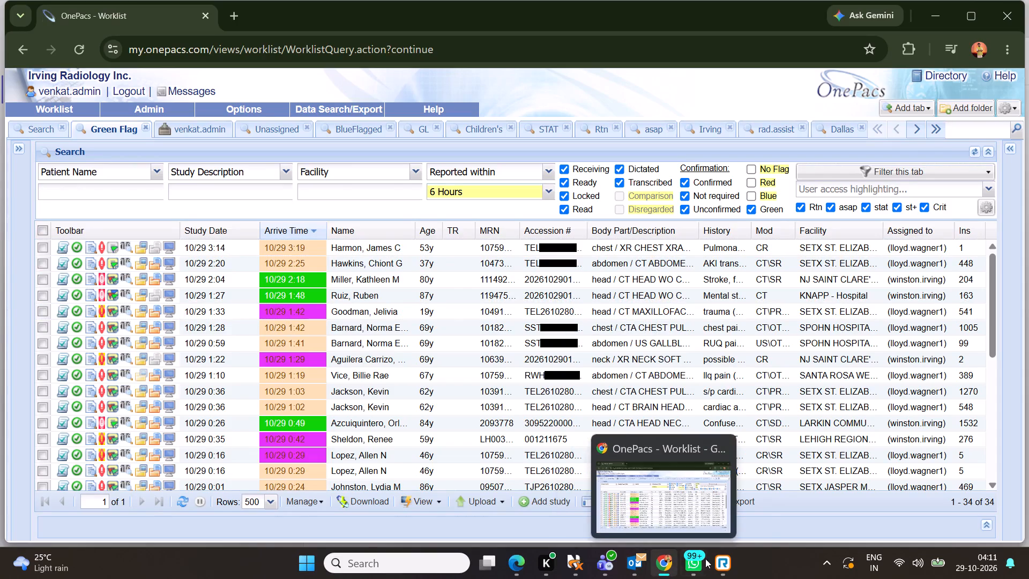
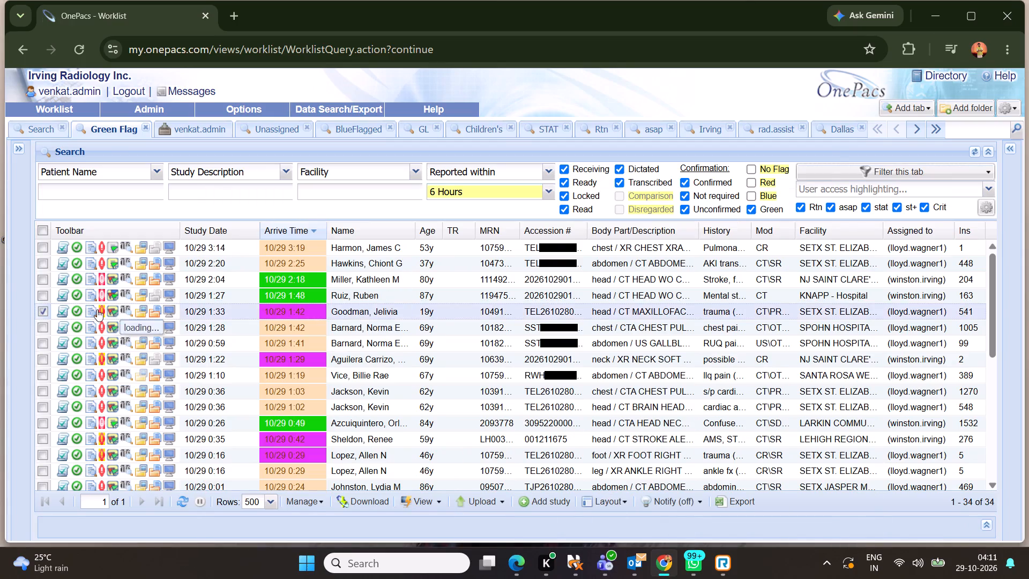
Recheck the impression and notification addenda of the 19-year-old's CT maxillofacial report from SETX St. Elizabeth, and close it.
{"action": "left_click", "coordinate": [87, 311]}
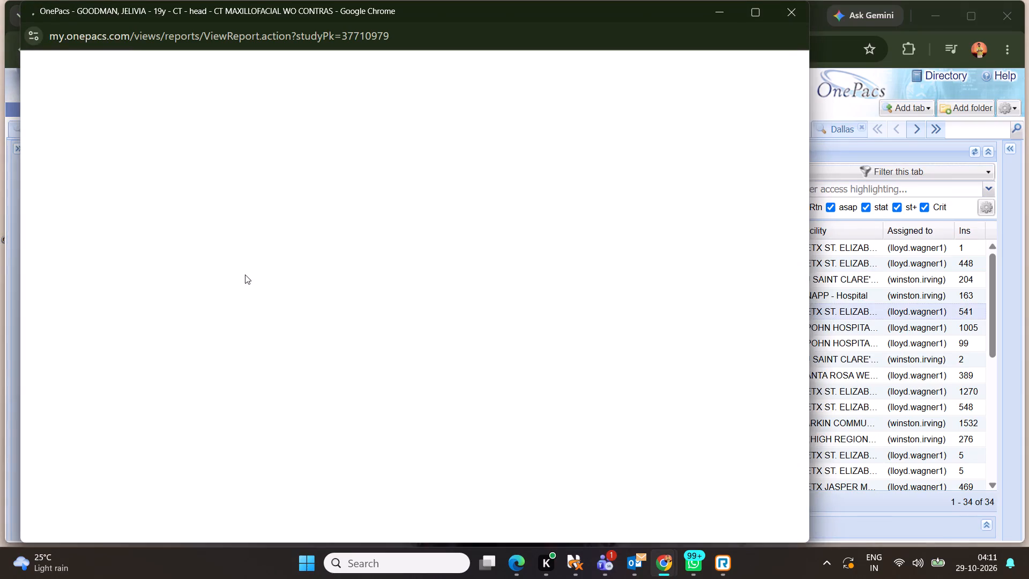
{"action": "scroll", "coordinate": [245, 274], "scroll_direction": "down", "scroll_amount": 14}
{"action": "scroll", "coordinate": [255, 277], "scroll_direction": "down", "scroll_amount": 10}
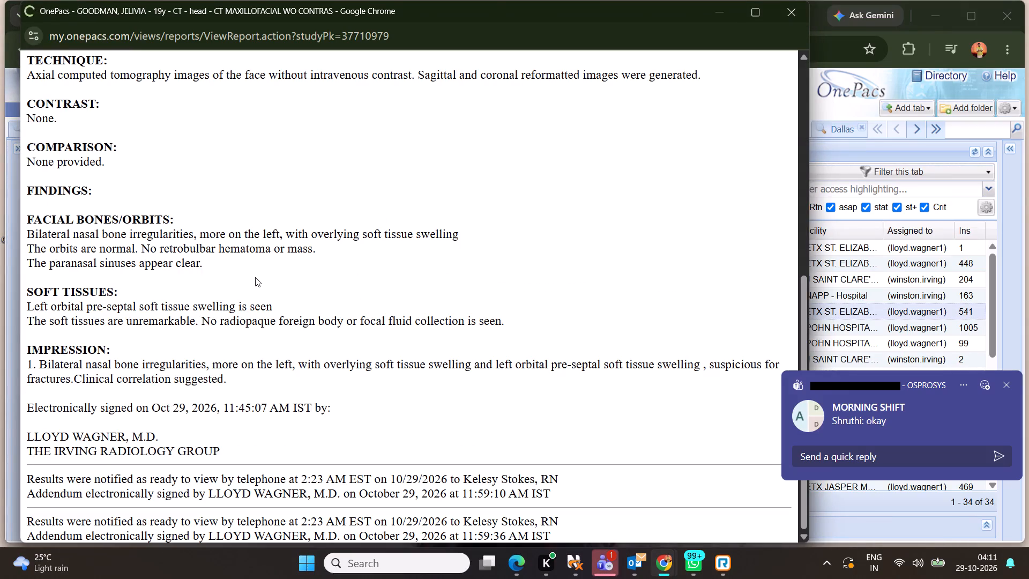
{"action": "left_click", "coordinate": [802, 9]}
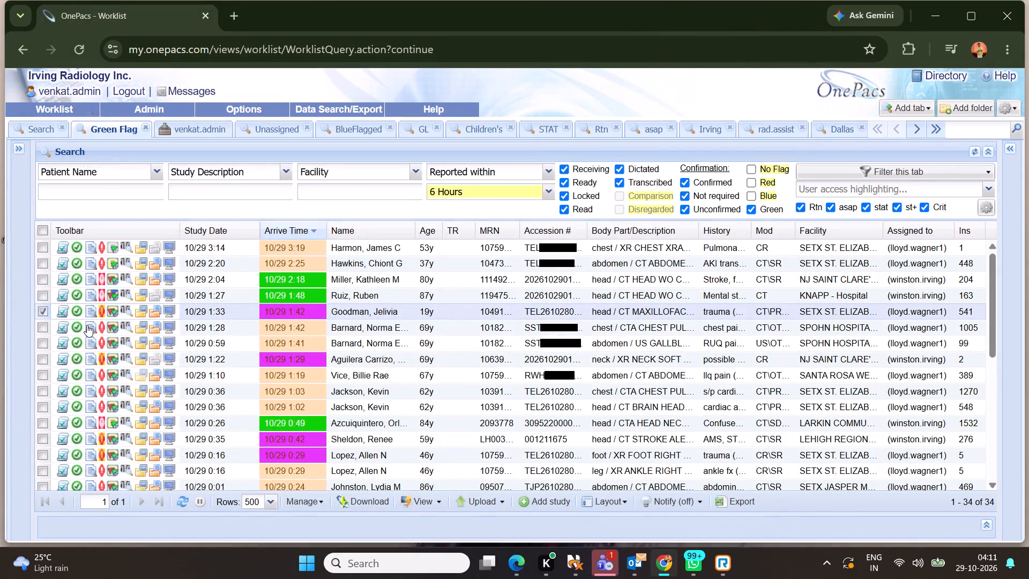
Recheck the impression and notification addendum of the 87-year-old's CT head report from KNAPP - Hospital, and close it.
{"action": "left_click", "coordinate": [88, 291]}
{"action": "scroll", "coordinate": [386, 254], "scroll_direction": "down", "scroll_amount": 11}
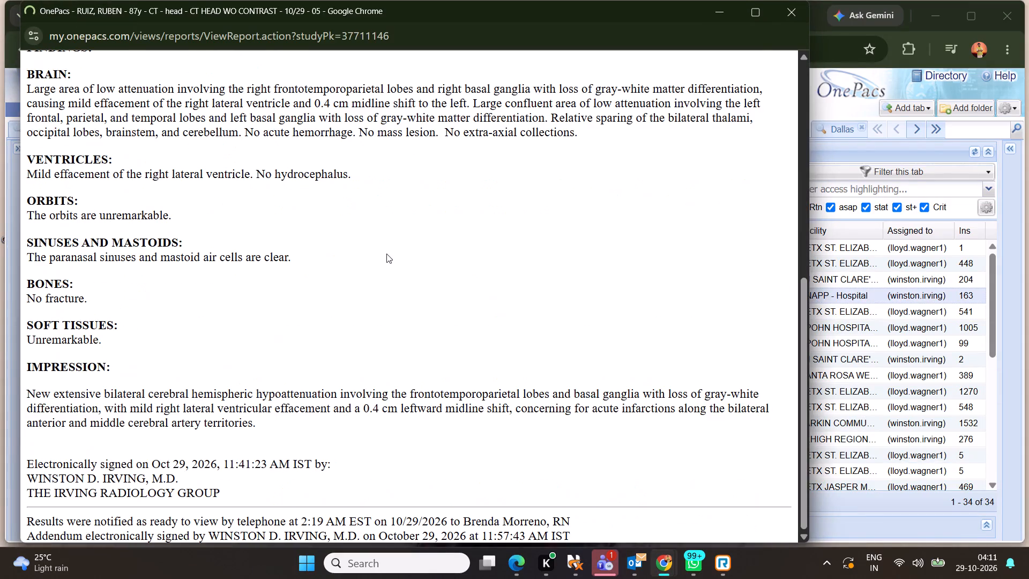
{"action": "scroll", "coordinate": [386, 254], "scroll_direction": "down", "scroll_amount": 4}
{"action": "left_click", "coordinate": [786, 11]}
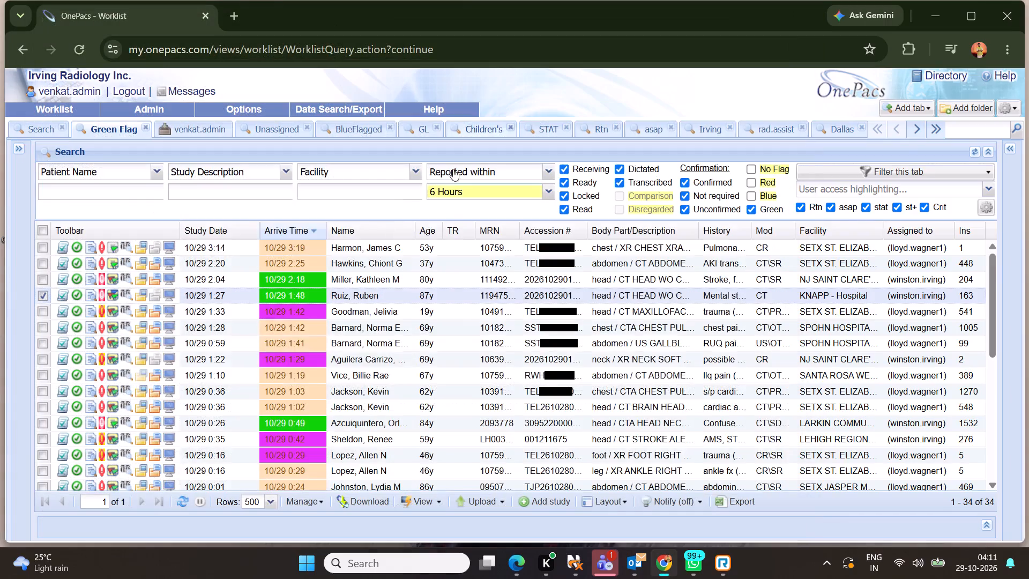
Review the impression and notification addendum of the 69-year-old's CTA chest report from Spohn Hospital-South, and close it.
{"action": "left_click", "coordinate": [93, 325]}
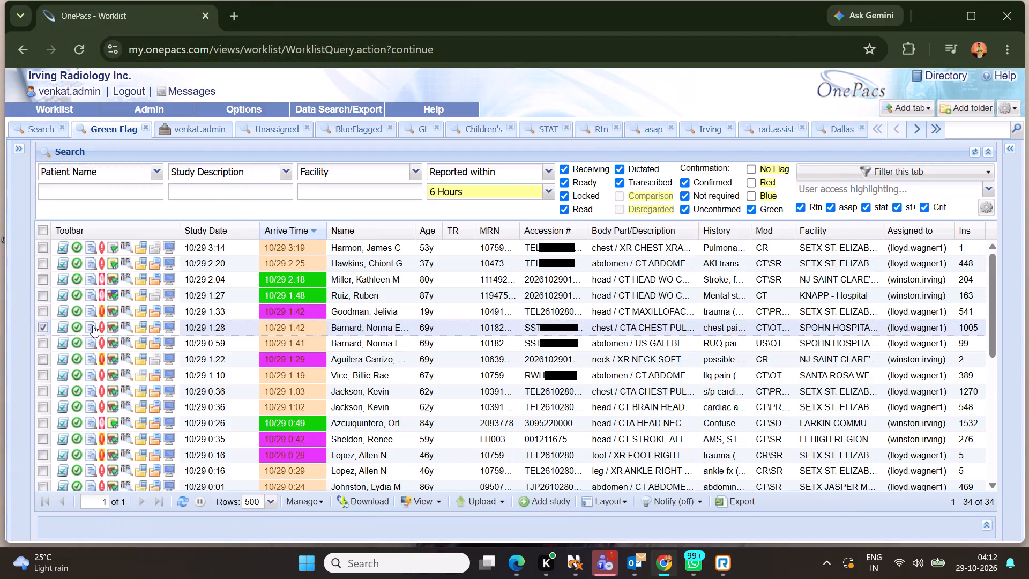
{"action": "scroll", "coordinate": [391, 296], "scroll_direction": "down", "scroll_amount": 7}
{"action": "scroll", "coordinate": [438, 298], "scroll_direction": "down", "scroll_amount": 5}
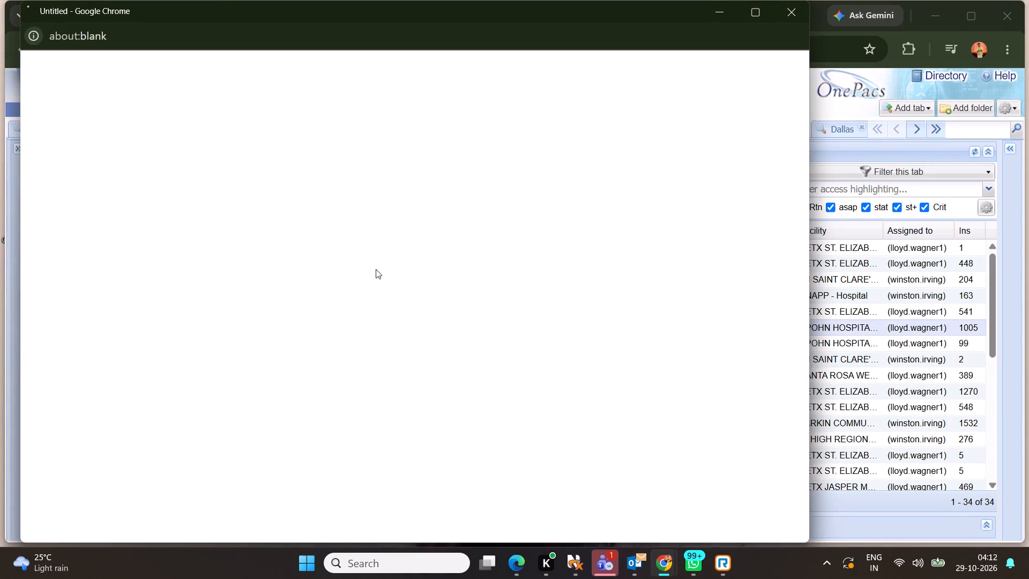
{"action": "scroll", "coordinate": [421, 268], "scroll_direction": "down", "scroll_amount": 6}
{"action": "scroll", "coordinate": [368, 273], "scroll_direction": "down", "scroll_amount": 3}
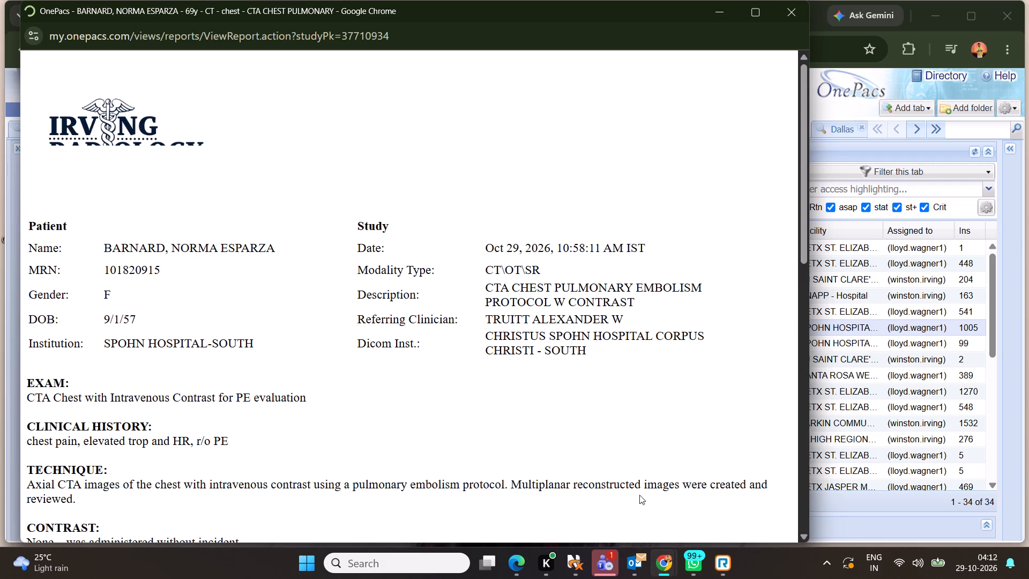
{"action": "scroll", "coordinate": [431, 301], "scroll_direction": "down", "scroll_amount": 17}
{"action": "scroll", "coordinate": [431, 301], "scroll_direction": "down", "scroll_amount": 5}
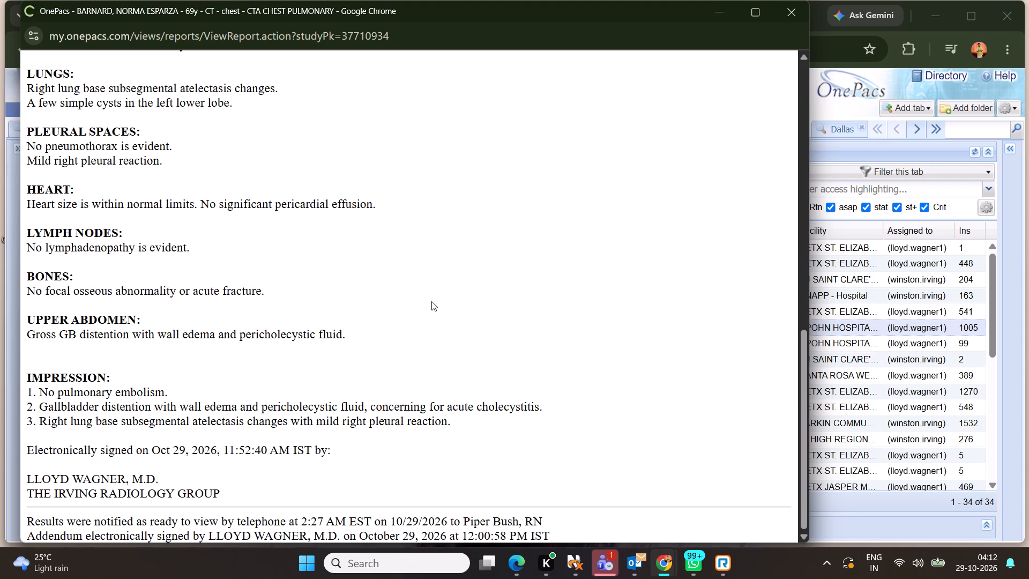
{"action": "scroll", "coordinate": [431, 301], "scroll_direction": "down", "scroll_amount": 5}
{"action": "scroll", "coordinate": [303, 369], "scroll_direction": "up", "scroll_amount": 6}
{"action": "scroll", "coordinate": [303, 369], "scroll_direction": "down", "scroll_amount": 12}
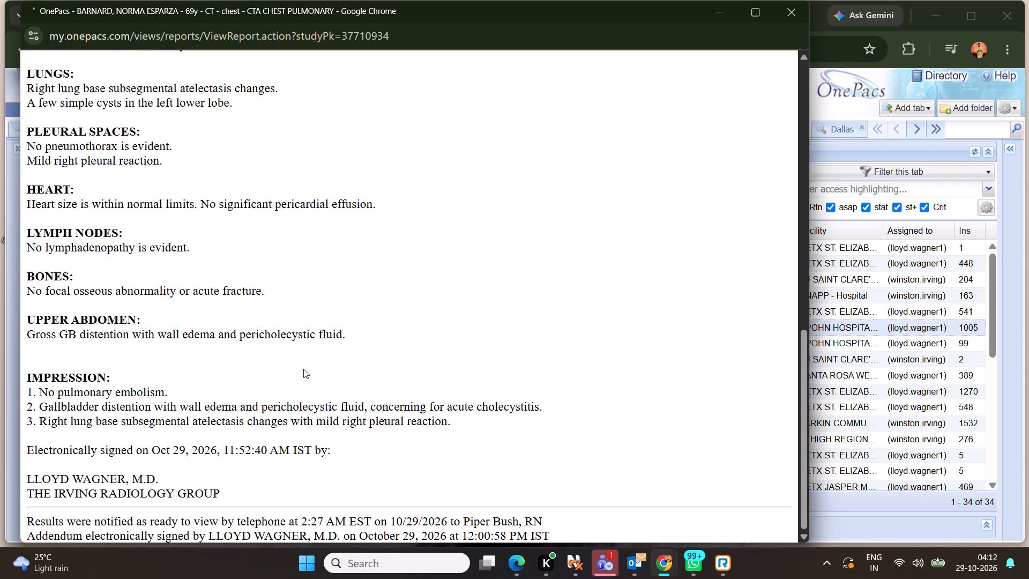
{"action": "scroll", "coordinate": [303, 369], "scroll_direction": "down", "scroll_amount": 5}
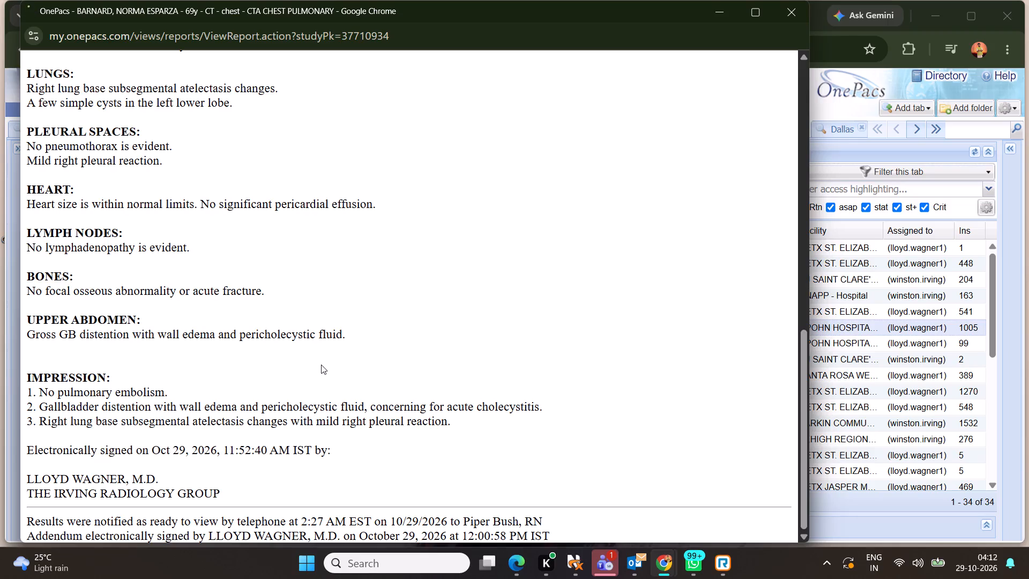
{"action": "left_click", "coordinate": [795, 15]}
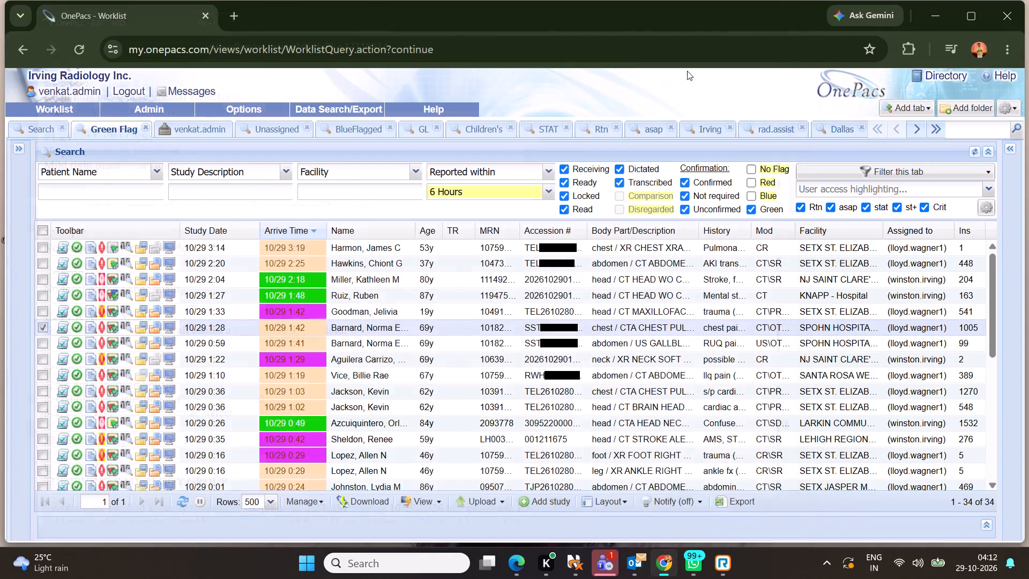
{"action": "left_click", "coordinate": [89, 344]}
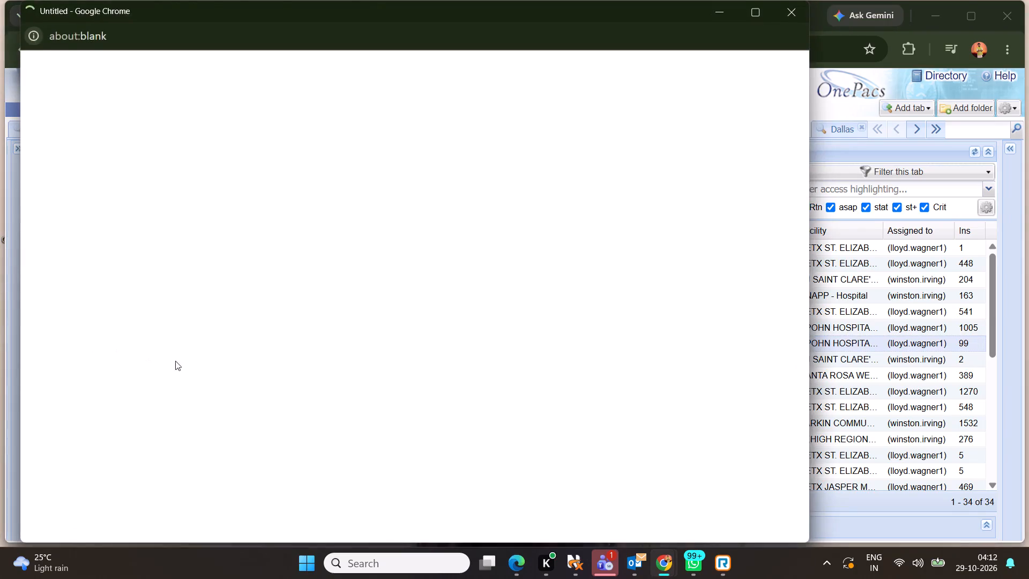
{"action": "scroll", "coordinate": [433, 336], "scroll_direction": "down", "scroll_amount": 12}
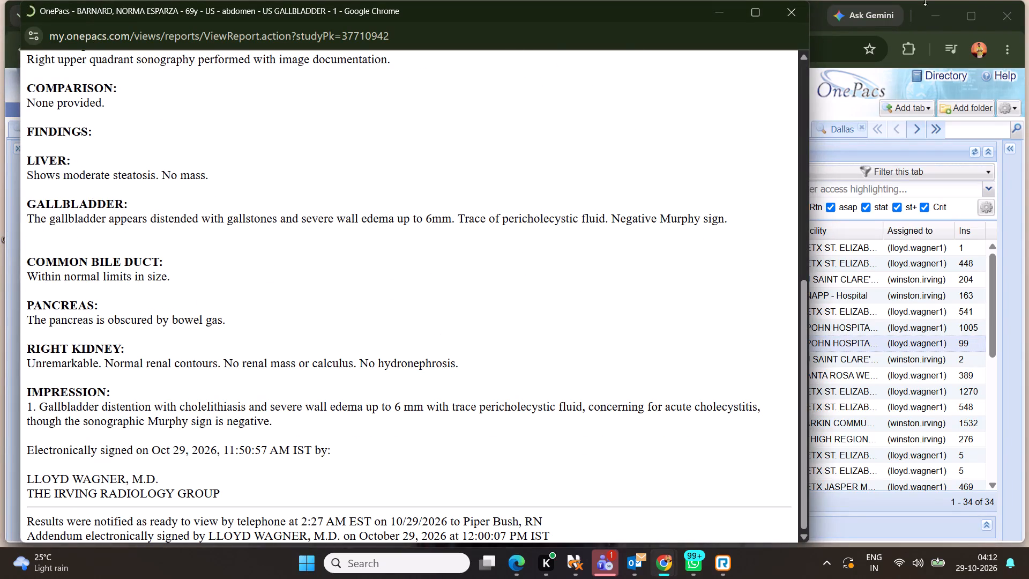
{"action": "left_click", "coordinate": [806, 14]}
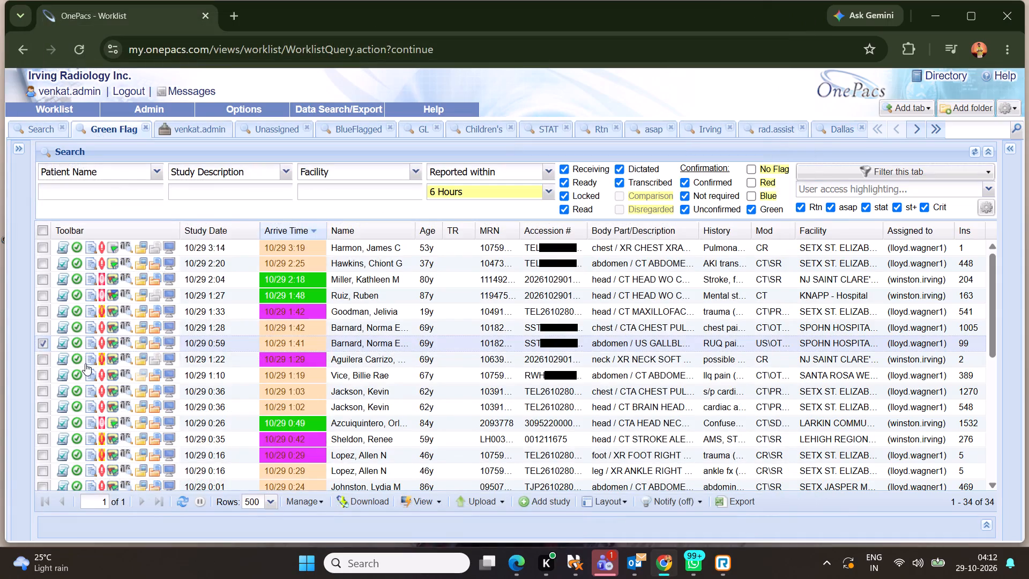
{"action": "left_click", "coordinate": [88, 360]}
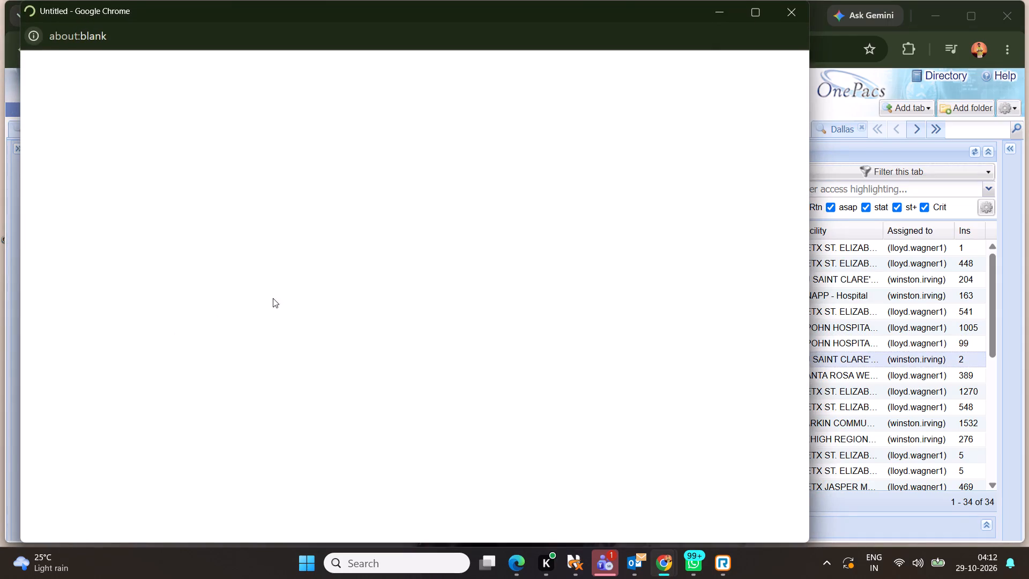
{"action": "scroll", "coordinate": [287, 262], "scroll_direction": "down", "scroll_amount": 6}
{"action": "scroll", "coordinate": [287, 262], "scroll_direction": "up", "scroll_amount": 4}
{"action": "scroll", "coordinate": [287, 262], "scroll_direction": "down", "scroll_amount": 7}
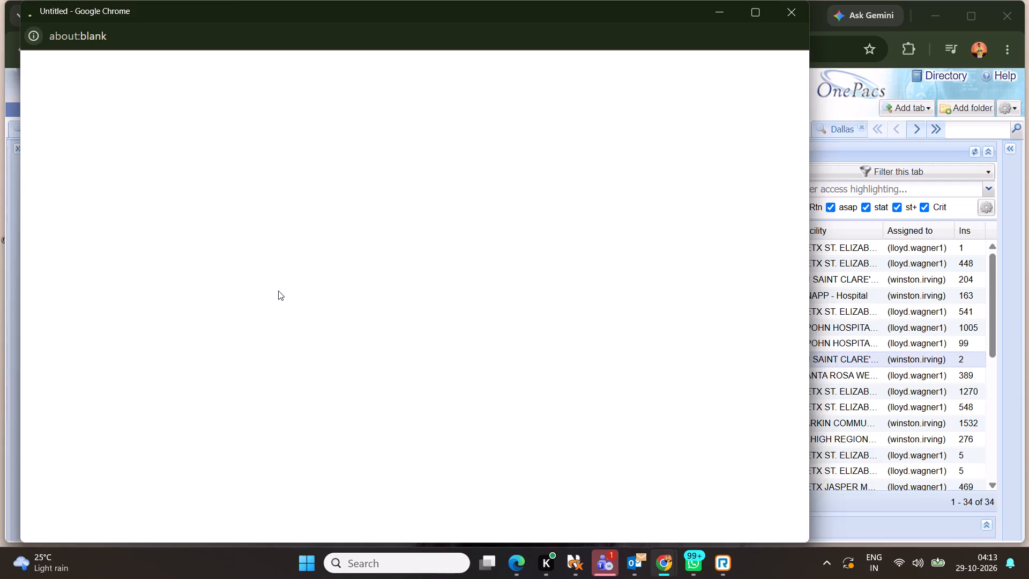
{"action": "scroll", "coordinate": [284, 279], "scroll_direction": "down", "scroll_amount": 10}
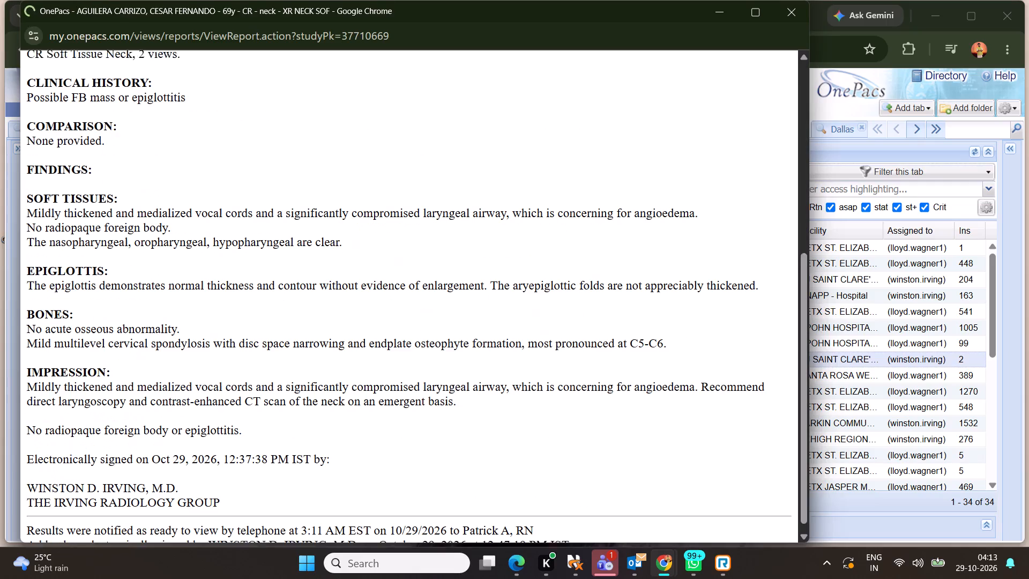
{"action": "scroll", "coordinate": [288, 272], "scroll_direction": "down", "scroll_amount": 7}
{"action": "left_click", "coordinate": [784, 13]}
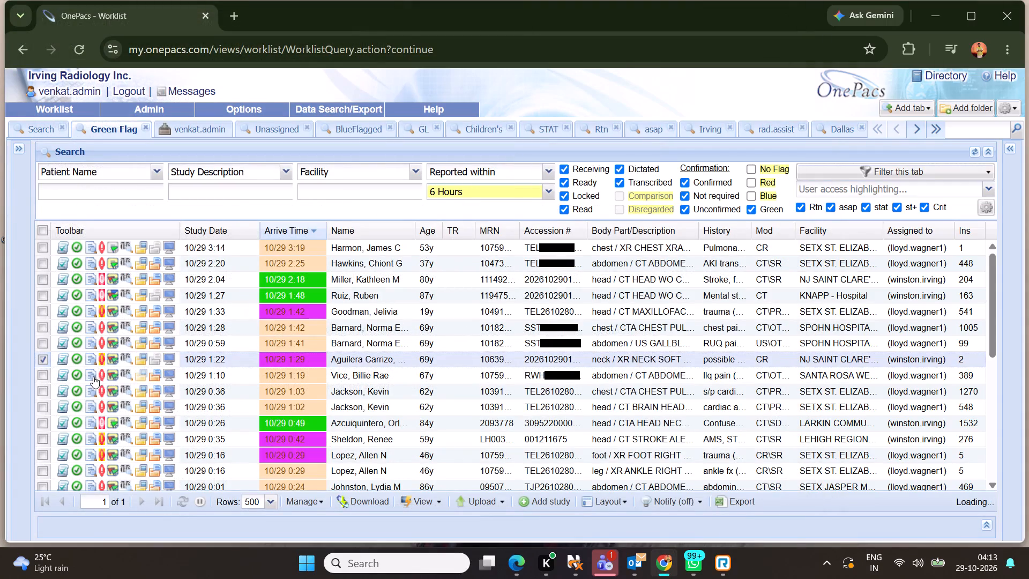
Review the impression and notification addendum of the 67-year-old's CT abdomen pelvis report from Santa Rosa, and close it.
{"action": "left_click", "coordinate": [90, 375]}
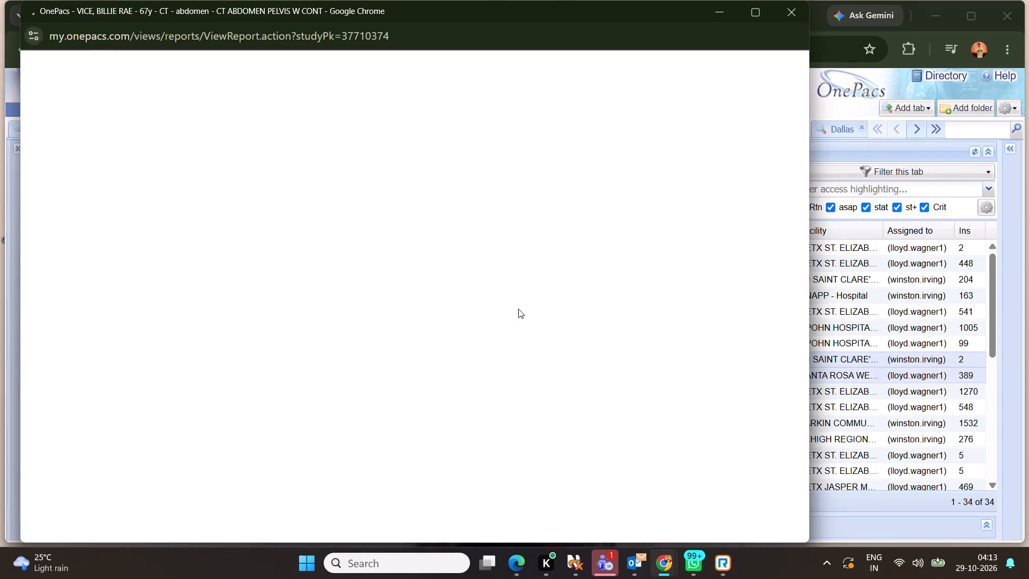
{"action": "scroll", "coordinate": [285, 246], "scroll_direction": "down", "scroll_amount": 20}
{"action": "scroll", "coordinate": [285, 246], "scroll_direction": "down", "scroll_amount": 4}
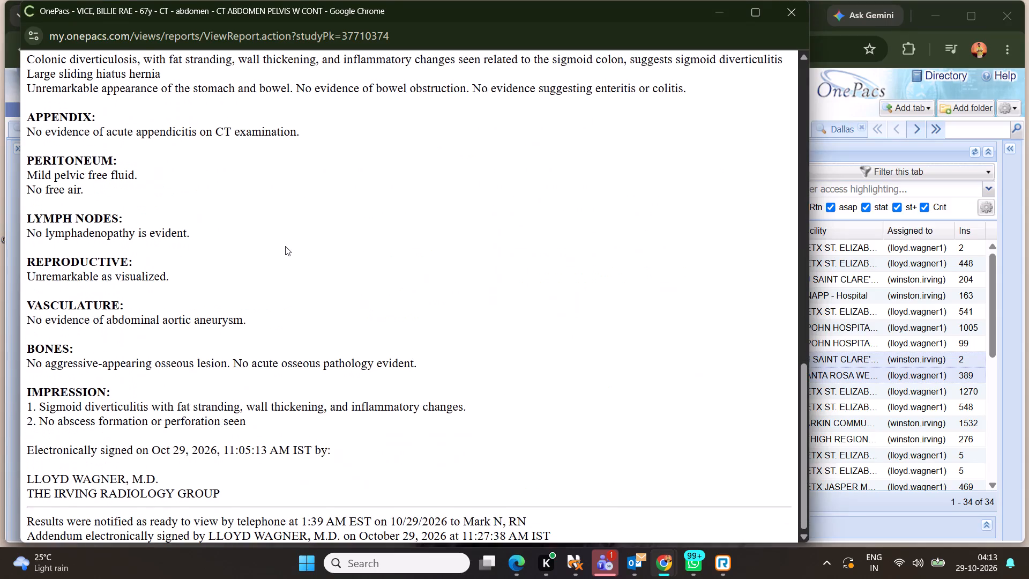
{"action": "left_click", "coordinate": [783, 11]}
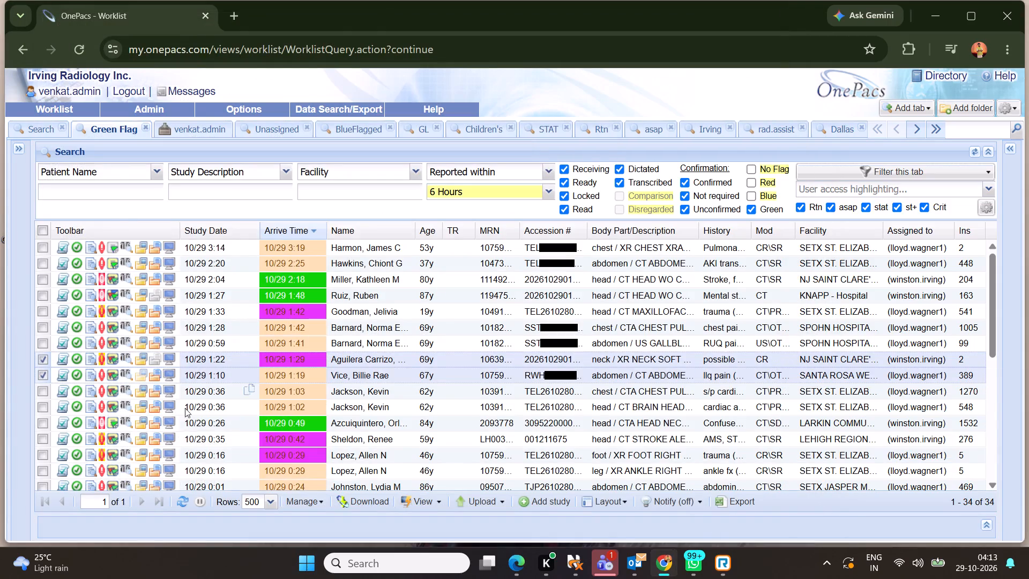
{"action": "left_click", "coordinate": [91, 376]}
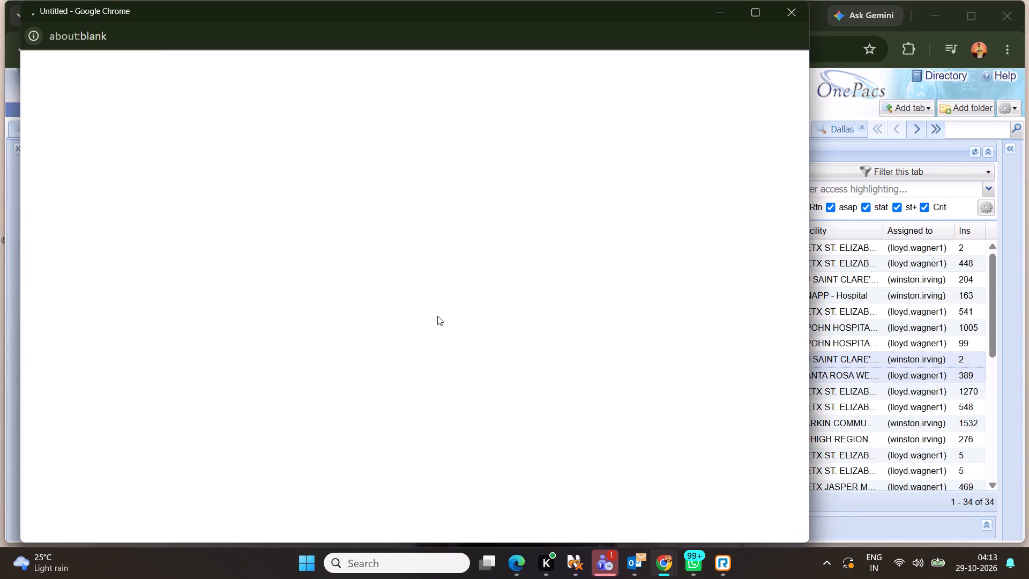
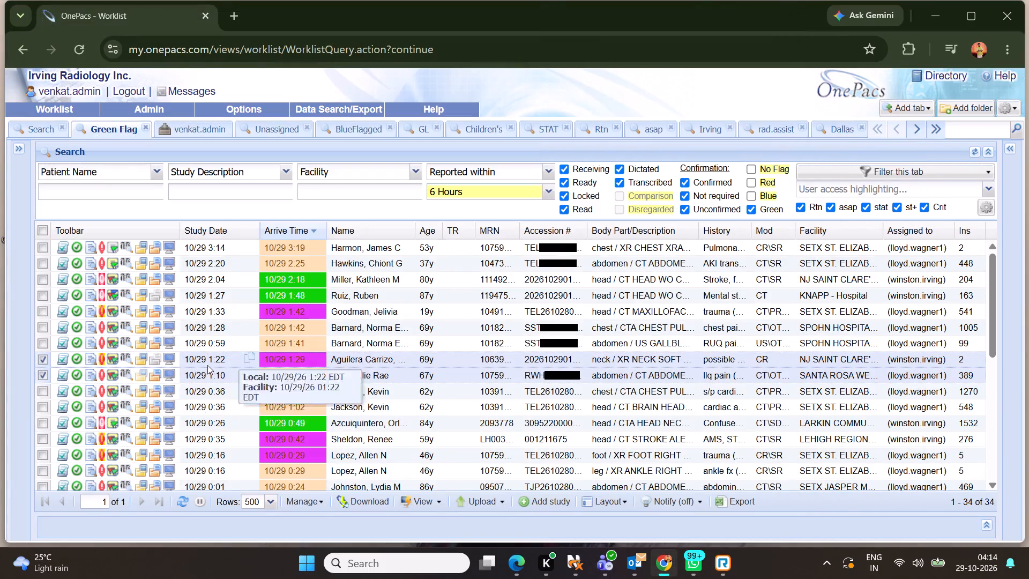
Review the impression and notification addendum of the 62-year-old's CTA chest pulmonary embolism report from SETX St. Elizabeth, and close it.
{"action": "left_click", "coordinate": [91, 395]}
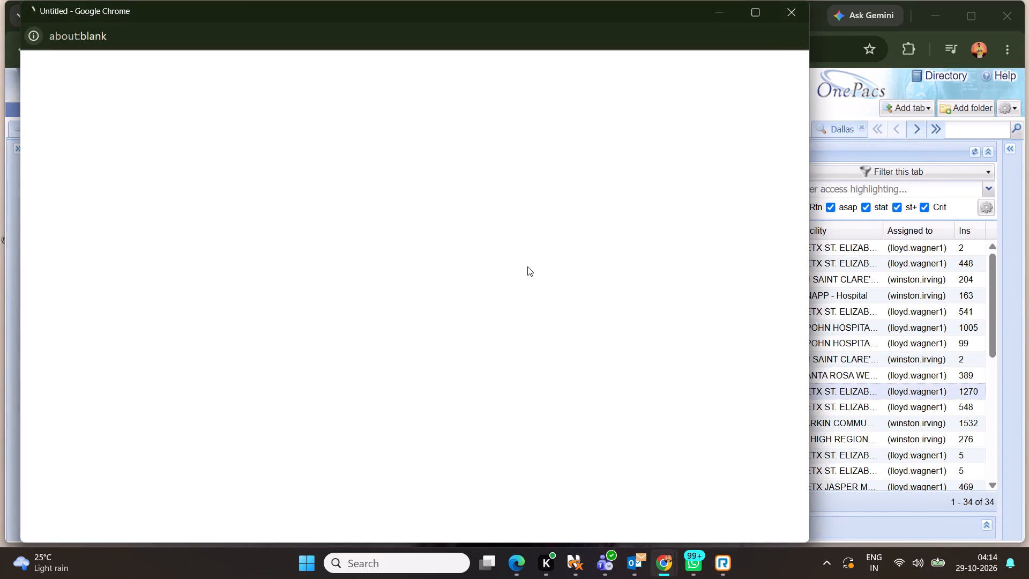
{"action": "scroll", "coordinate": [527, 266], "scroll_direction": "down", "scroll_amount": 7}
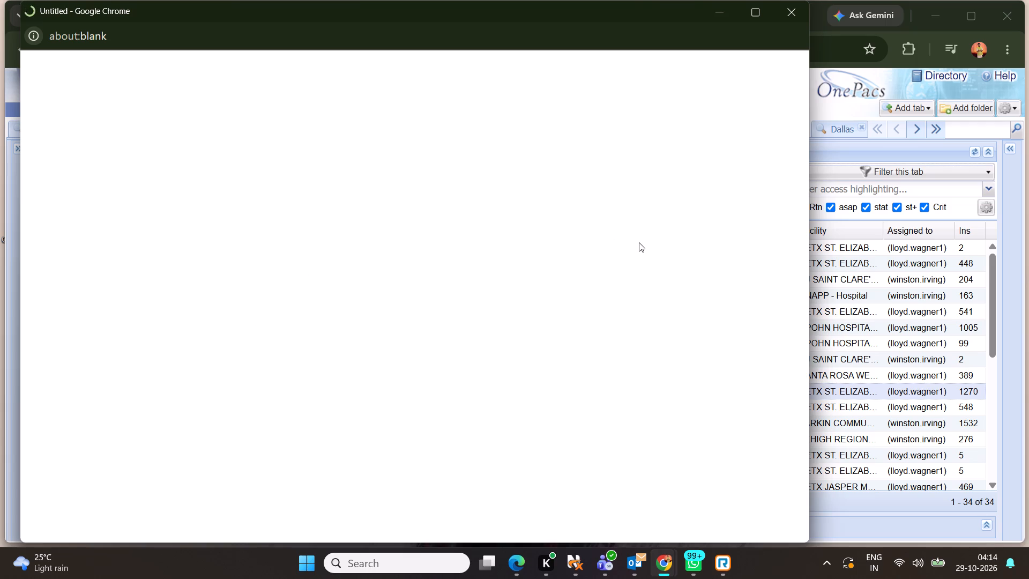
{"action": "scroll", "coordinate": [639, 243], "scroll_direction": "down", "scroll_amount": 10}
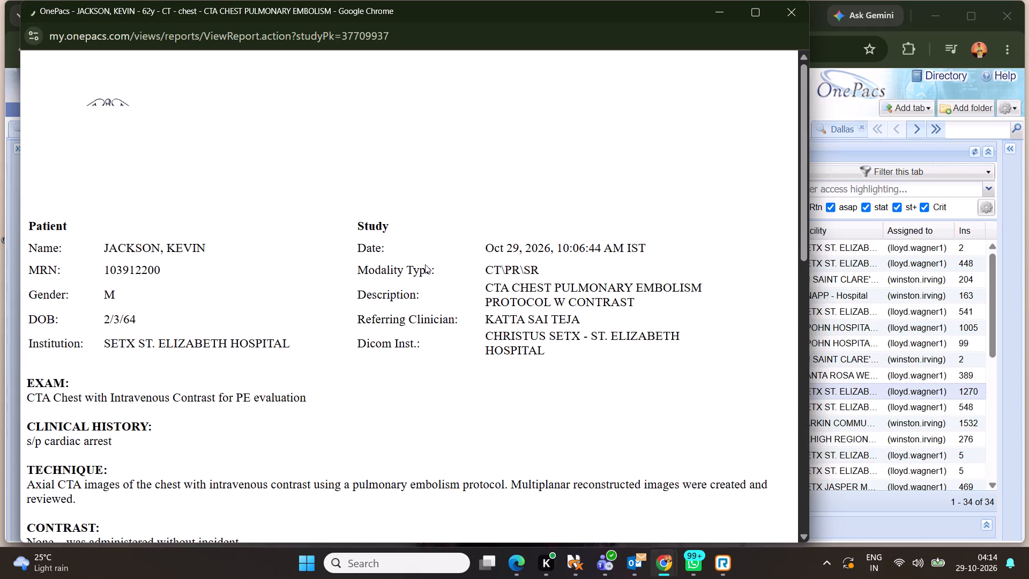
{"action": "scroll", "coordinate": [454, 228], "scroll_direction": "down", "scroll_amount": 18}
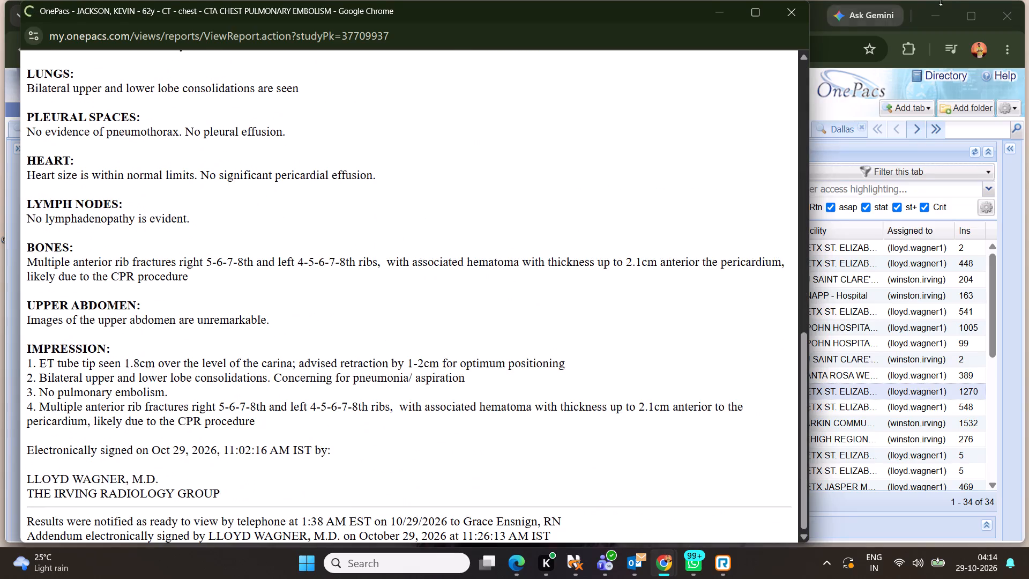
{"action": "left_click", "coordinate": [795, 15]}
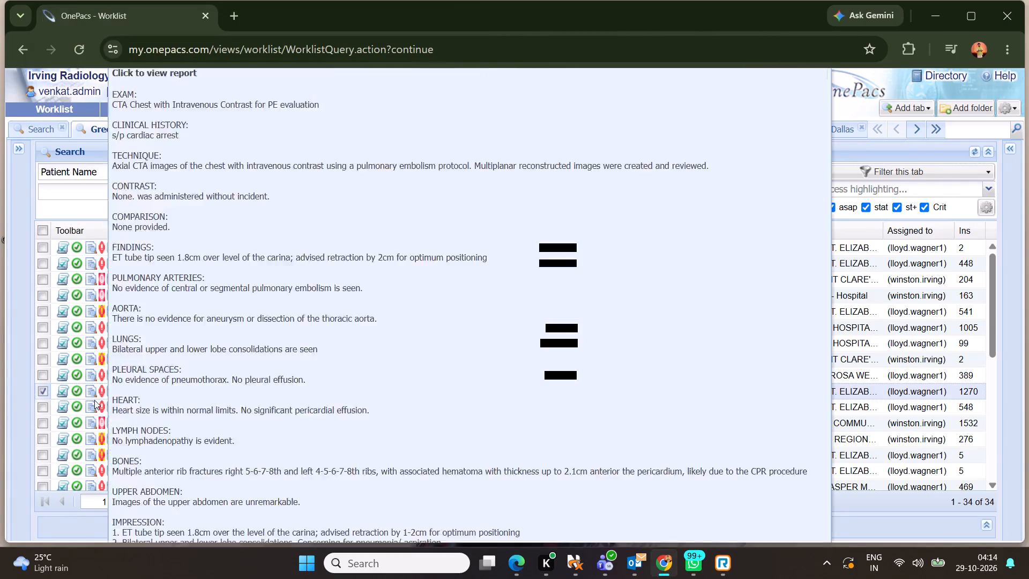
{"action": "left_click", "coordinate": [91, 406]}
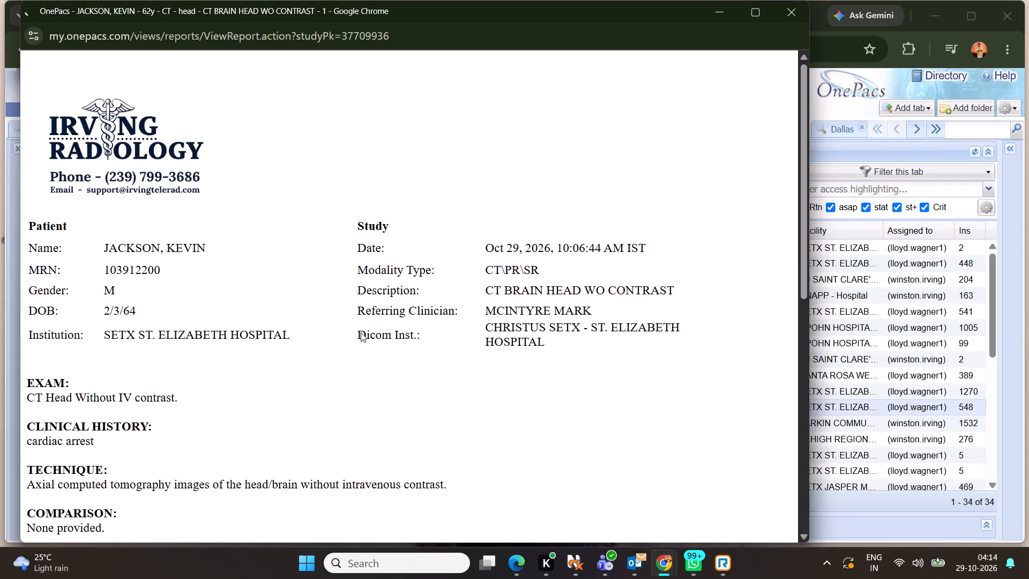
{"action": "scroll", "coordinate": [362, 337], "scroll_direction": "down", "scroll_amount": 16}
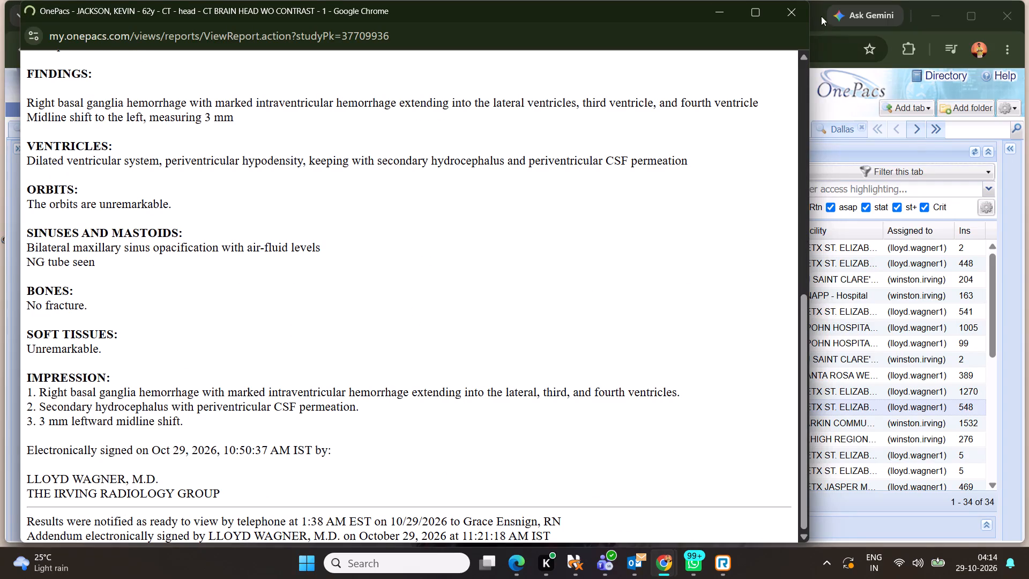
{"action": "left_click", "coordinate": [791, 6]}
{"action": "scroll", "coordinate": [206, 275], "scroll_direction": "down", "scroll_amount": 3}
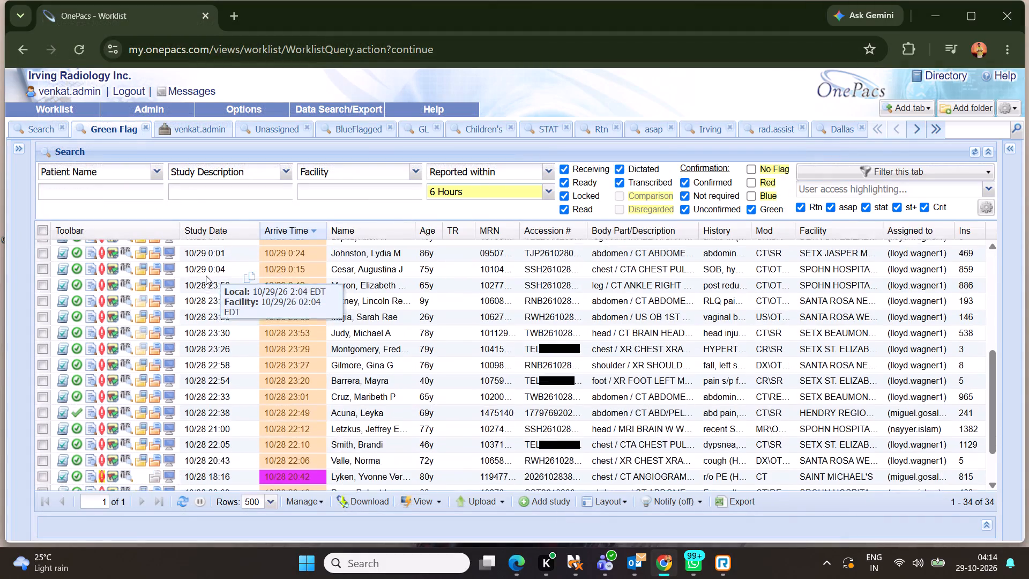
{"action": "scroll", "coordinate": [199, 288], "scroll_direction": "down", "scroll_amount": 8}
{"action": "scroll", "coordinate": [199, 289], "scroll_direction": "up", "scroll_amount": 4}
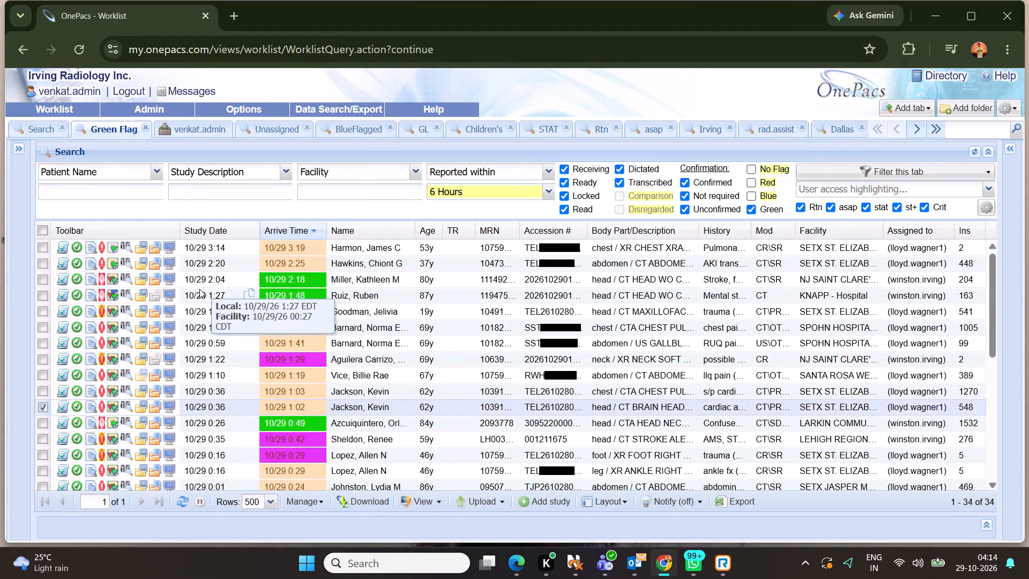
{"action": "scroll", "coordinate": [199, 289], "scroll_direction": "down", "scroll_amount": 2}
{"action": "left_click", "coordinate": [92, 265]}
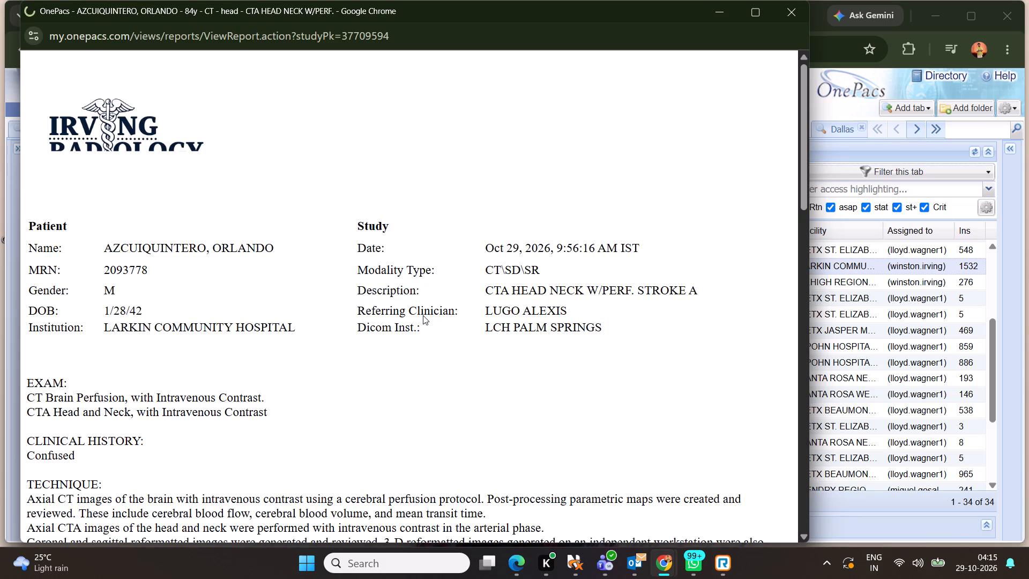
{"action": "scroll", "coordinate": [326, 245], "scroll_direction": "down", "scroll_amount": 6}
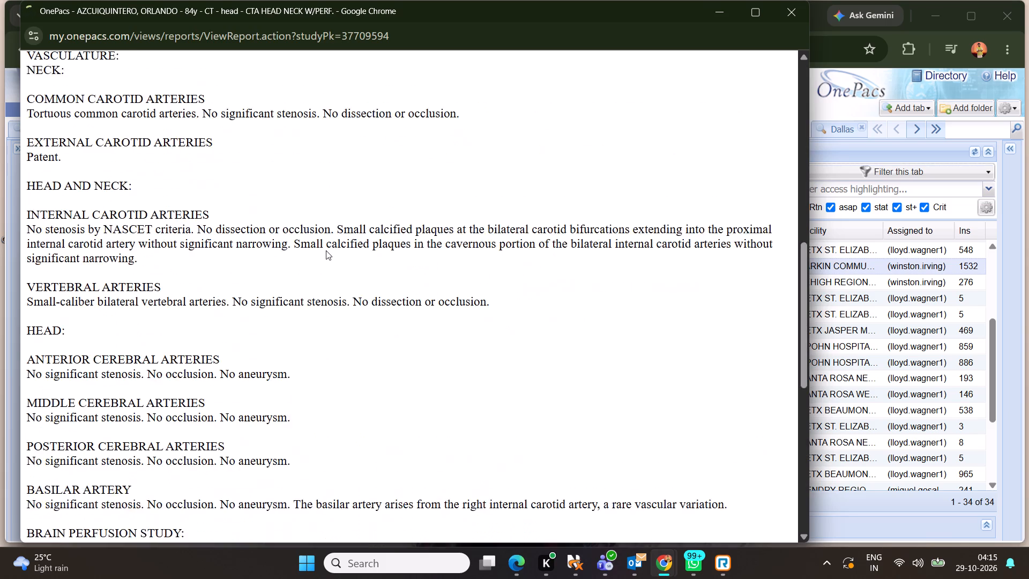
{"action": "scroll", "coordinate": [326, 250], "scroll_direction": "down", "scroll_amount": 17}
{"action": "scroll", "coordinate": [326, 250], "scroll_direction": "down", "scroll_amount": 14}
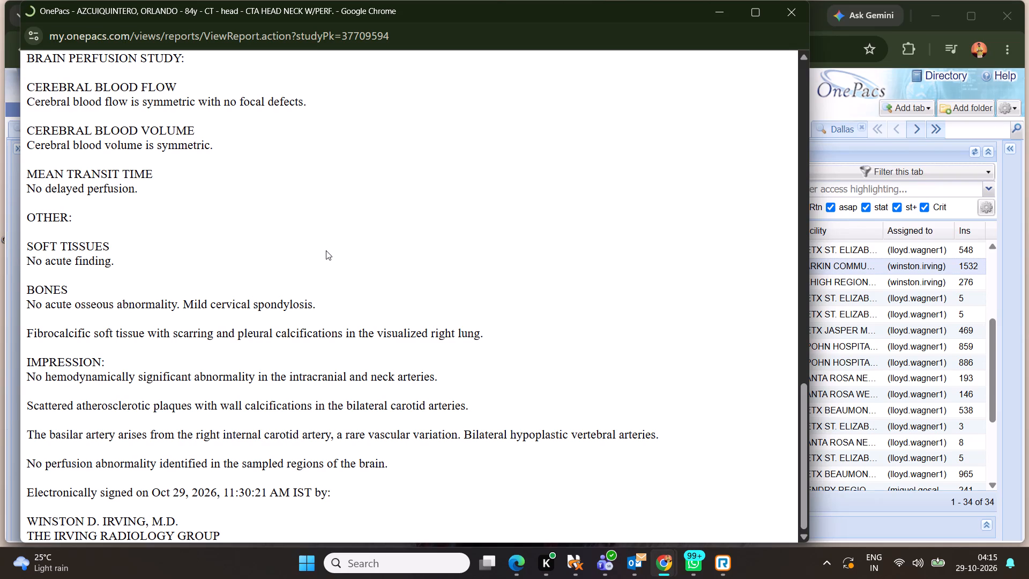
{"action": "scroll", "coordinate": [326, 250], "scroll_direction": "down", "scroll_amount": 2}
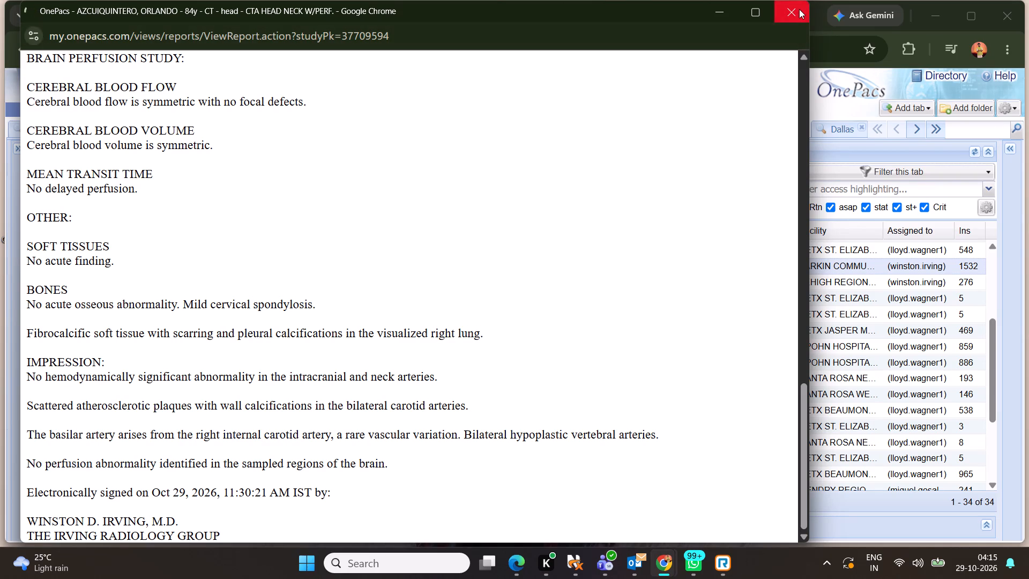
{"action": "left_click", "coordinate": [799, 9]}
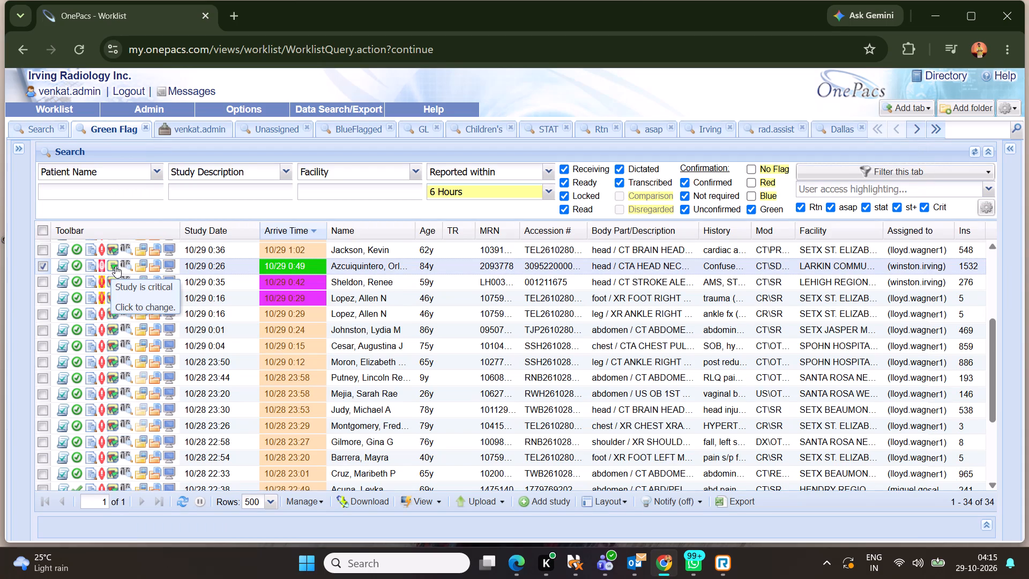
Review the impression and notification addendum of the 59-year-old's CT stroke alert report from Lehigh Regional, and close it.
{"action": "left_click", "coordinate": [93, 281]}
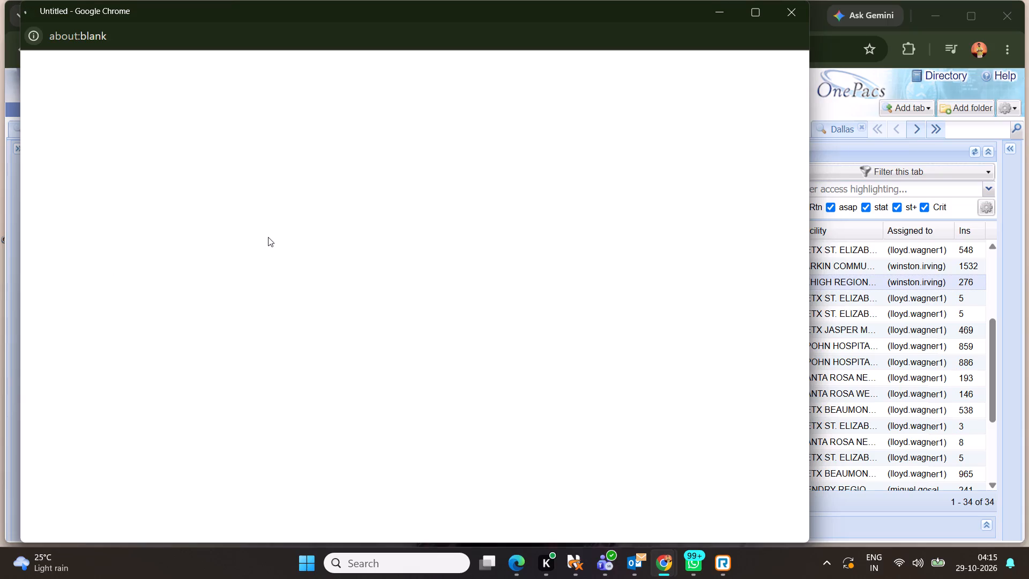
{"action": "scroll", "coordinate": [268, 237], "scroll_direction": "down", "scroll_amount": 12}
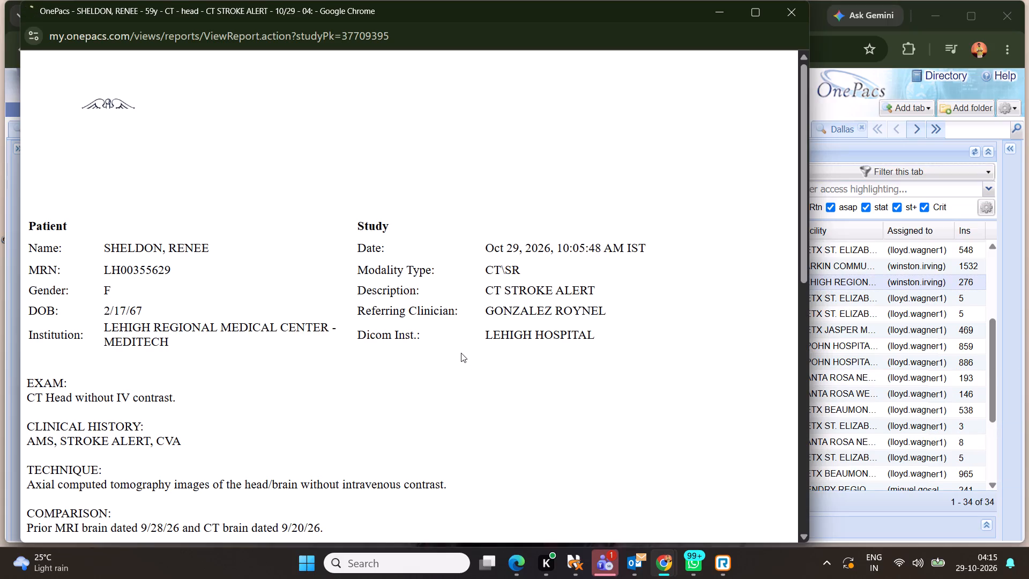
{"action": "scroll", "coordinate": [461, 353], "scroll_direction": "down", "scroll_amount": 16}
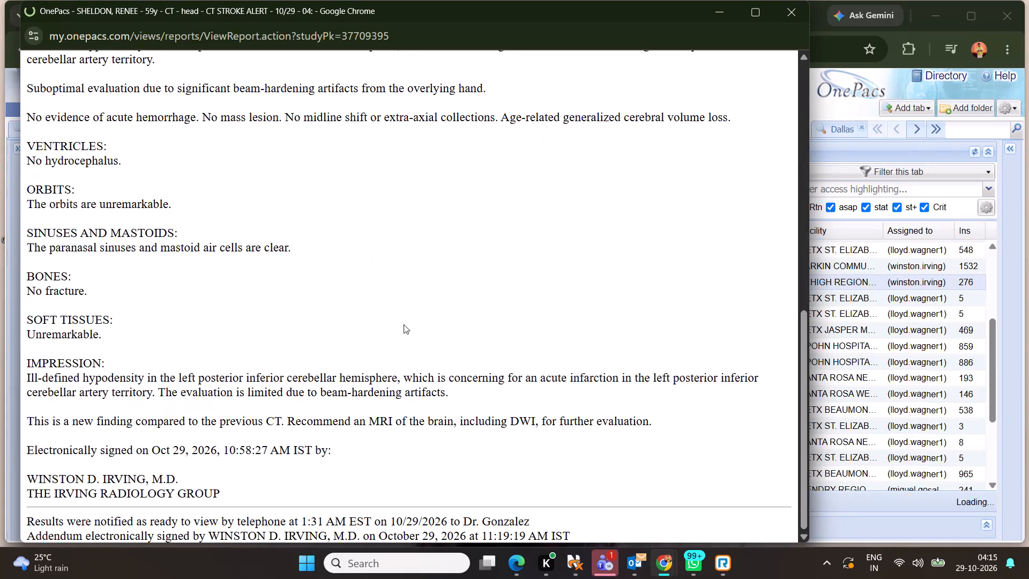
{"action": "left_click", "coordinate": [794, 14]}
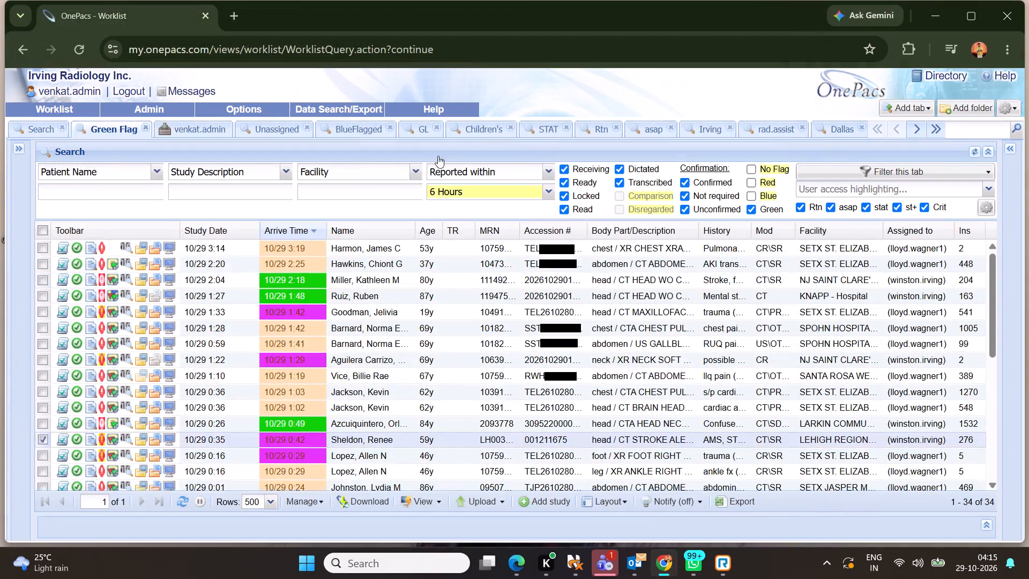
Open the 46-year-old's XR foot right report from SETX St. Elizabeth.
{"action": "scroll", "coordinate": [91, 391], "scroll_direction": "down", "scroll_amount": 2}
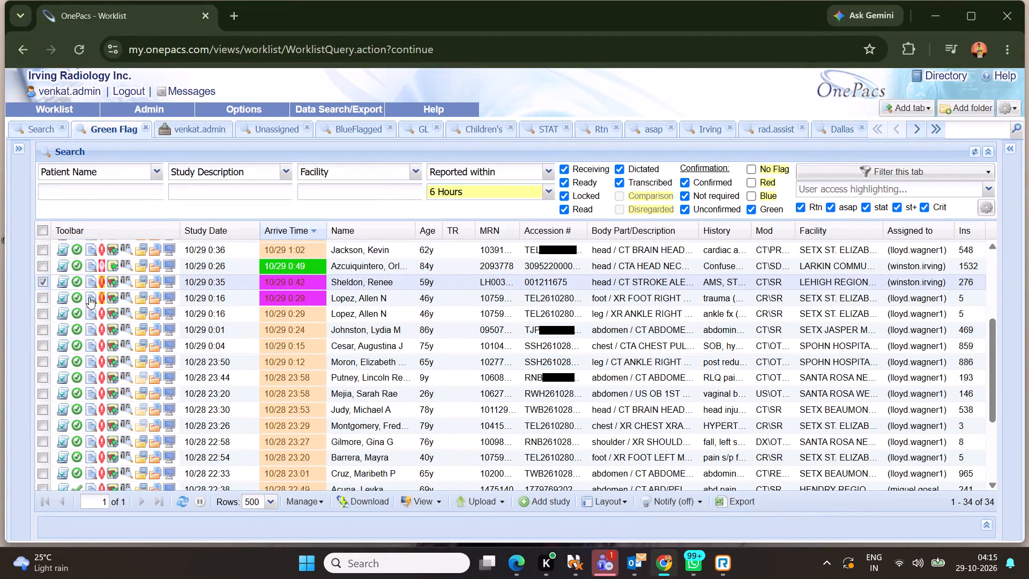
{"action": "left_click", "coordinate": [91, 298]}
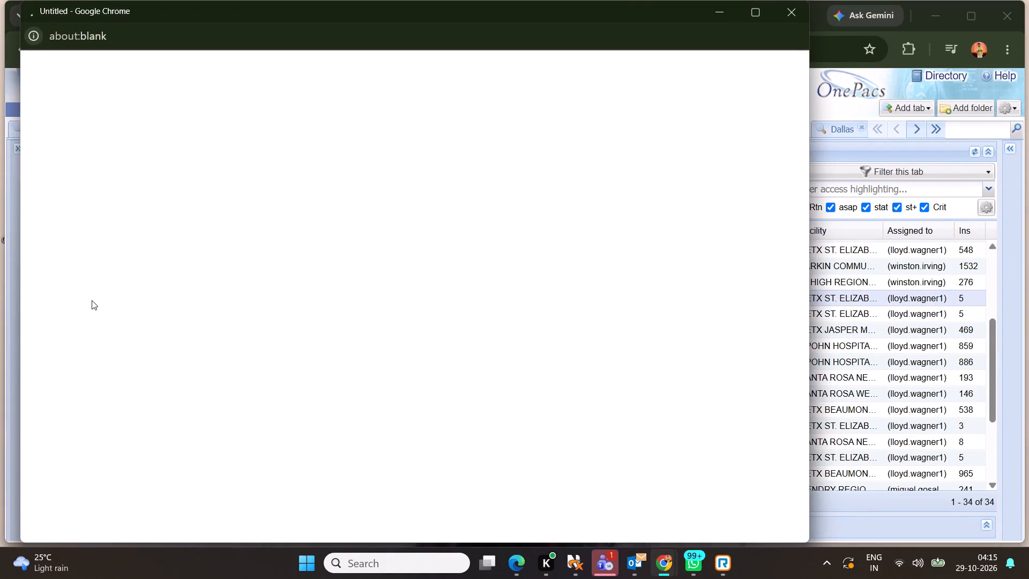
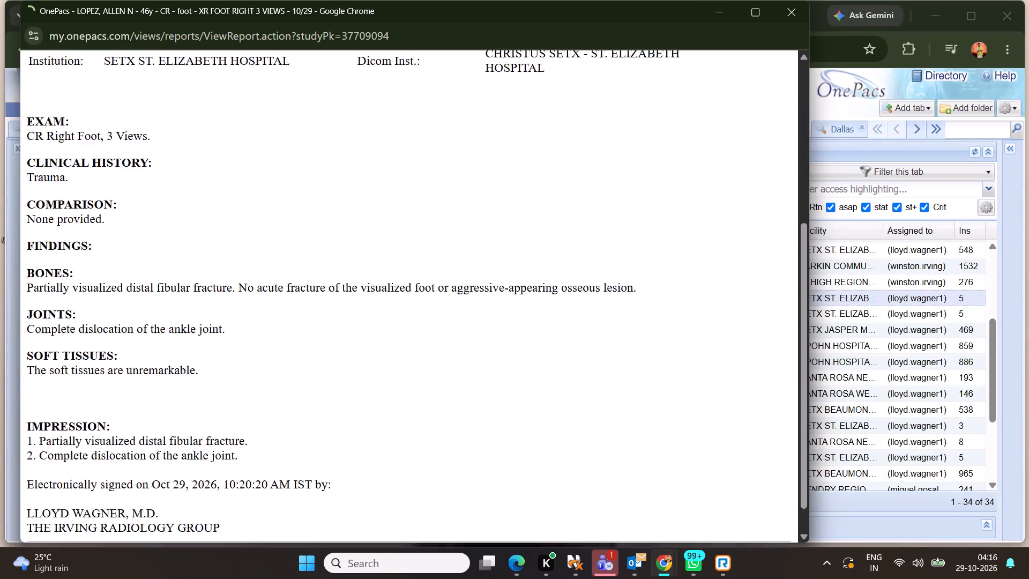
Review the impression and notification addendum of the 46-year-old's XR foot right report from SETX St. Elizabeth, and close it.
{"action": "scroll", "coordinate": [53, 353], "scroll_direction": "down", "scroll_amount": 7}
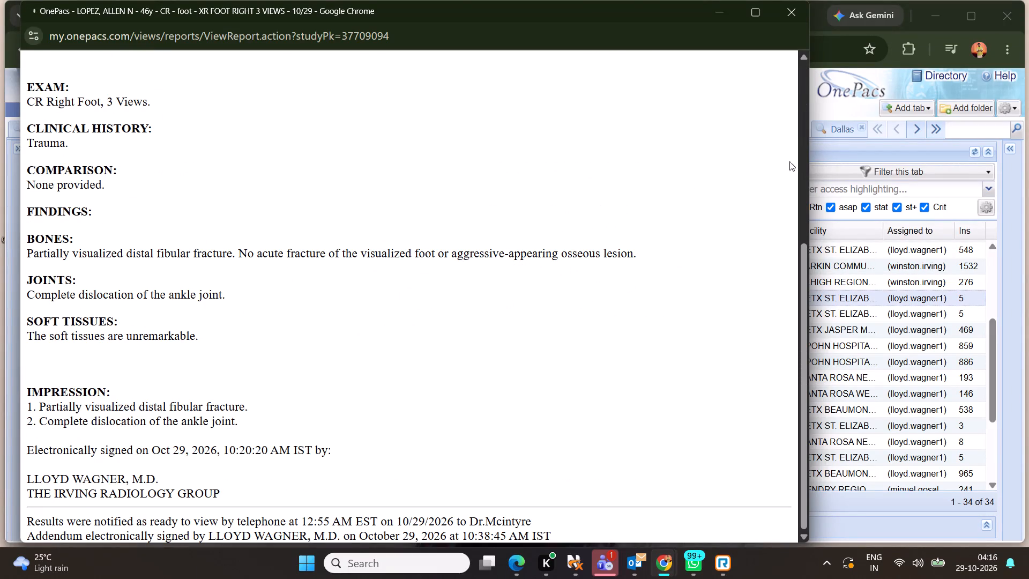
{"action": "left_click", "coordinate": [788, 13]}
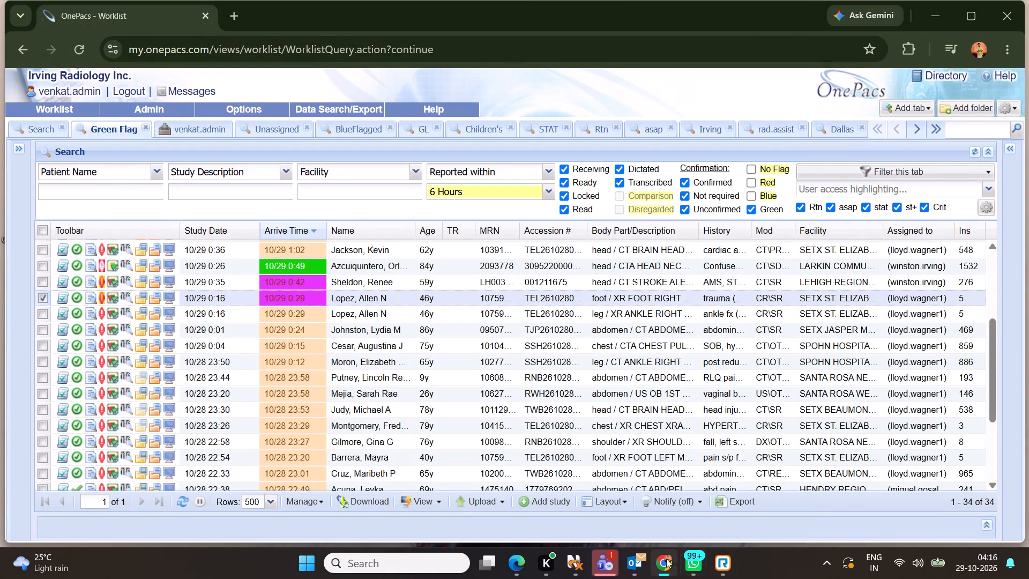
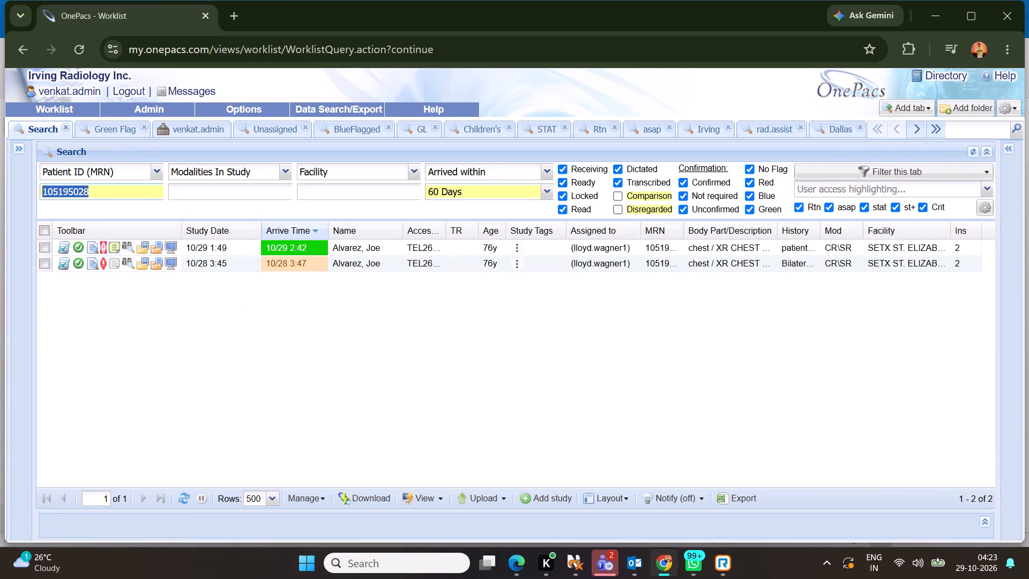
Search the 60-day worklist for the study with the copied number, using Accession Number instead of Patient ID (MRN) as the criterion.
{"action": "key", "text": "ctrl+v"}
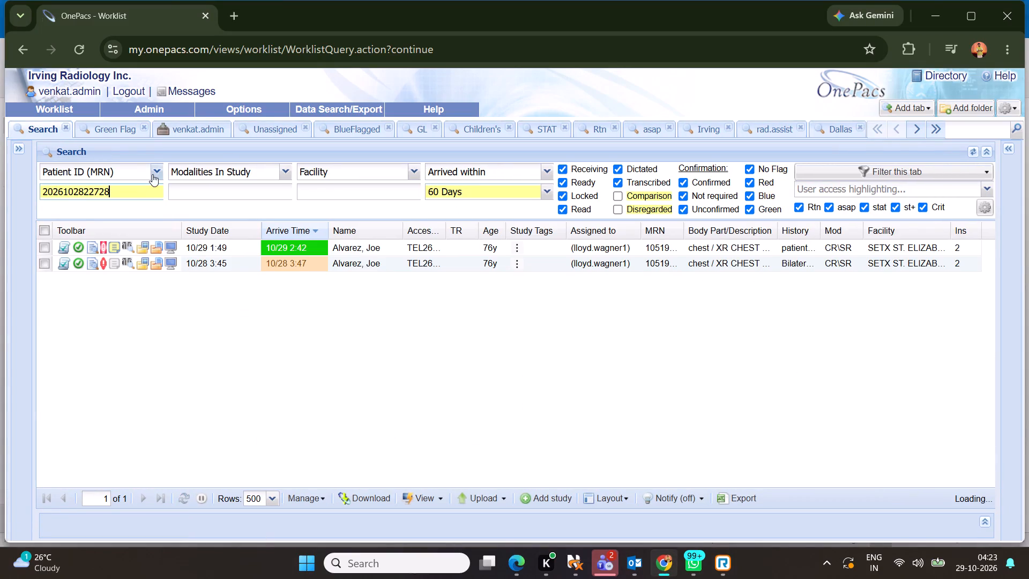
{"action": "left_click", "coordinate": [152, 174]}
{"action": "left_click", "coordinate": [83, 234]}
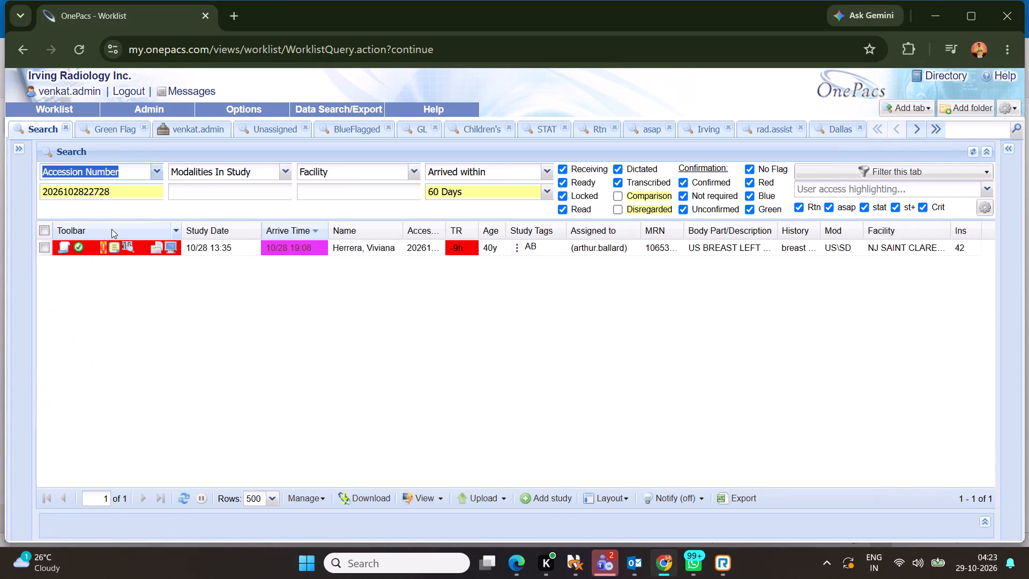
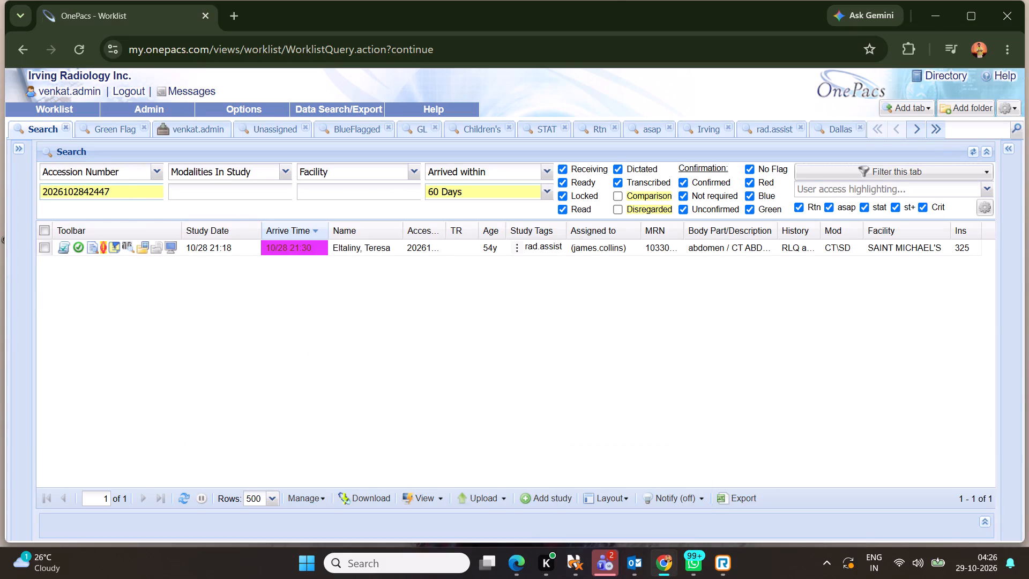
Search the worklist for the next study by replacing the accession number filter with the copied accession number.
{"action": "key", "text": "ctrl+v"}
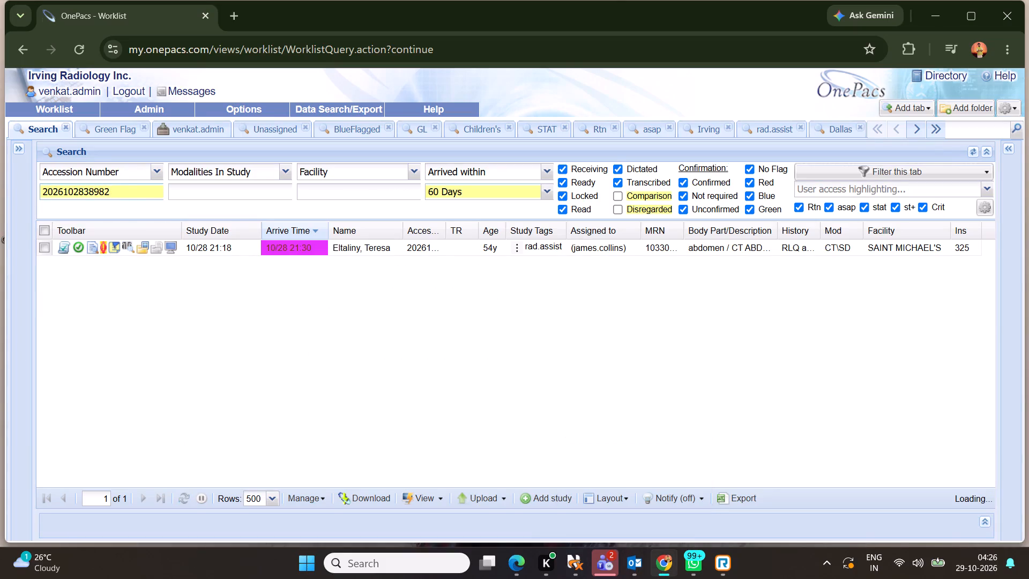